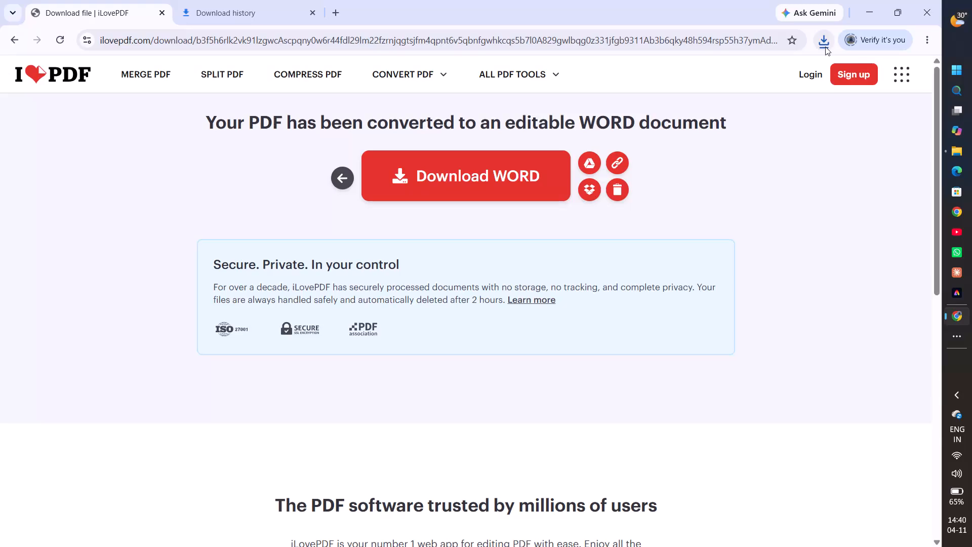
# Locate the downloaded Final_Output_TOC_spacing_fixed (3).docx in the Downloads folder and open it in Word.
pyautogui.click(825, 47)
pyautogui.click(787, 109)
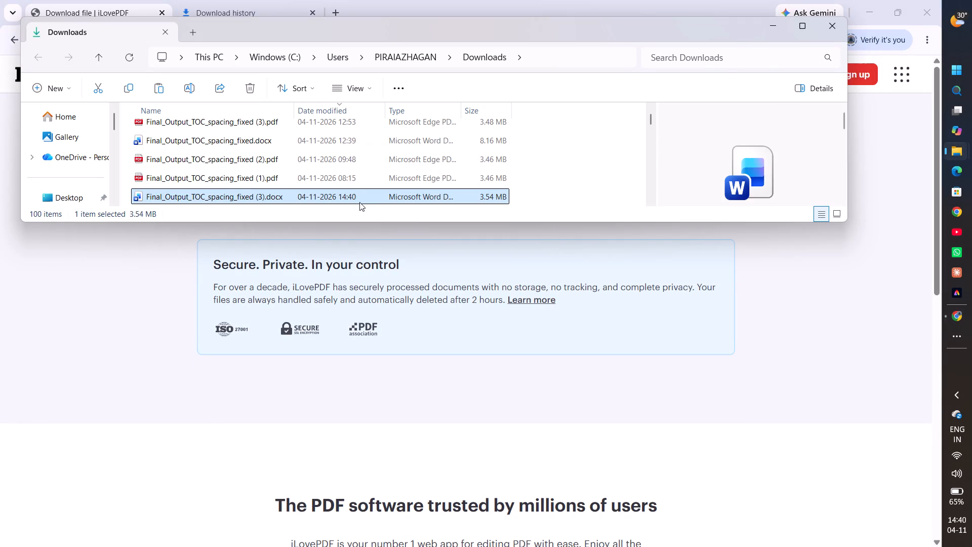
pyautogui.doubleClick(363, 199)
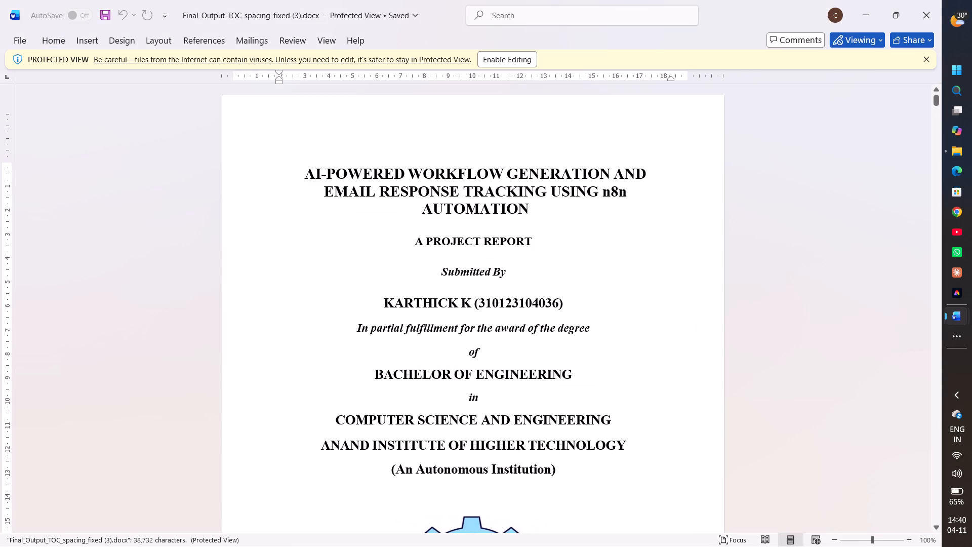
# Minimise the newly opened report and close the older document Final_Output_TOC_spacing_fixed.docx.
pyautogui.click(871, 20)
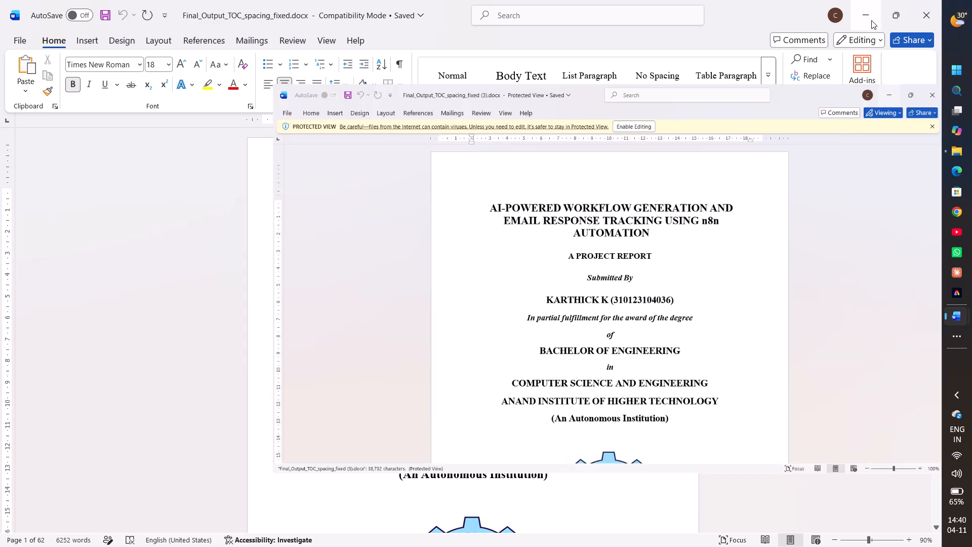
pyautogui.click(909, 14)
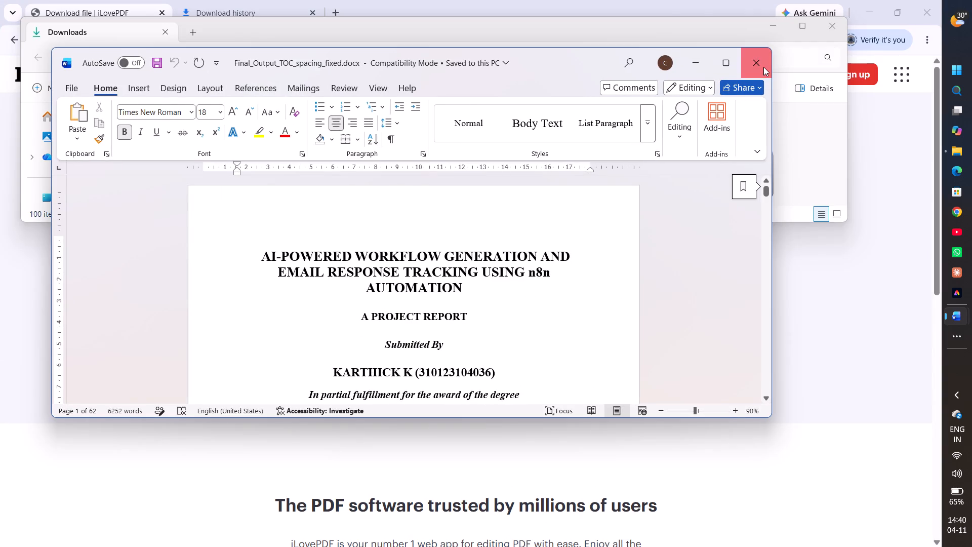
pyautogui.click(763, 67)
# Switch back to the Final_Output_TOC_spacing_fixed (3).docx report in Word.
pyautogui.hotkey('alt', 'Tab')
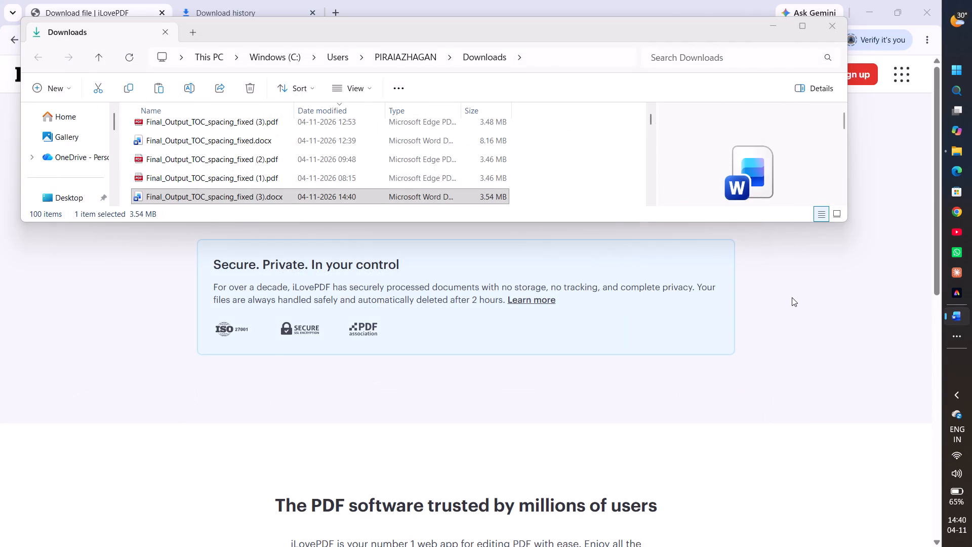
pyautogui.hotkey('alt', 'Tab')
pyautogui.hotkey('alt', 'Tab')
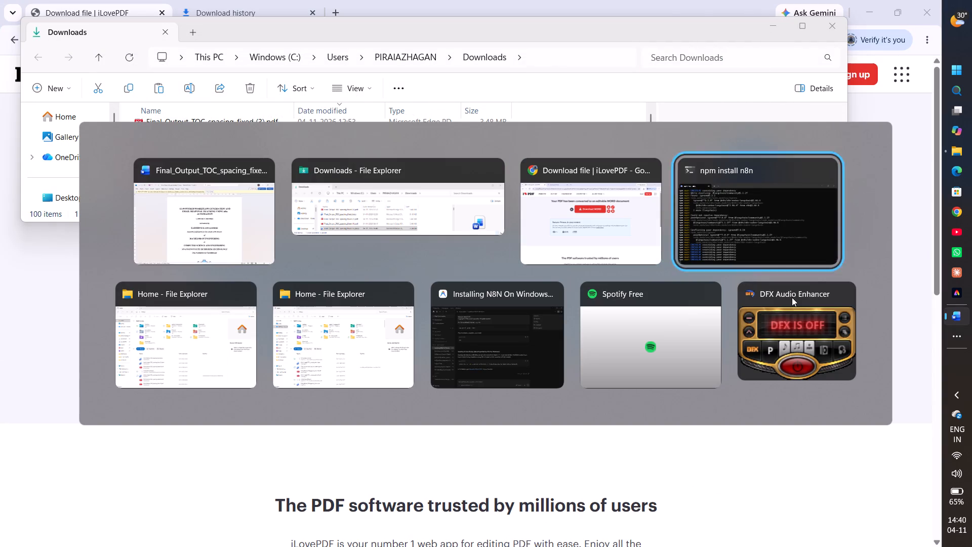
pyautogui.hotkey('alt', 'Tab')
pyautogui.hotkey('alt', 'Tab')
pyautogui.hotkey('alt', 'Tab')
pyautogui.hotkey('alt', 'Tab')
pyautogui.hotkey('alt', 'Tab')
pyautogui.hotkey('alt', 'Tab')
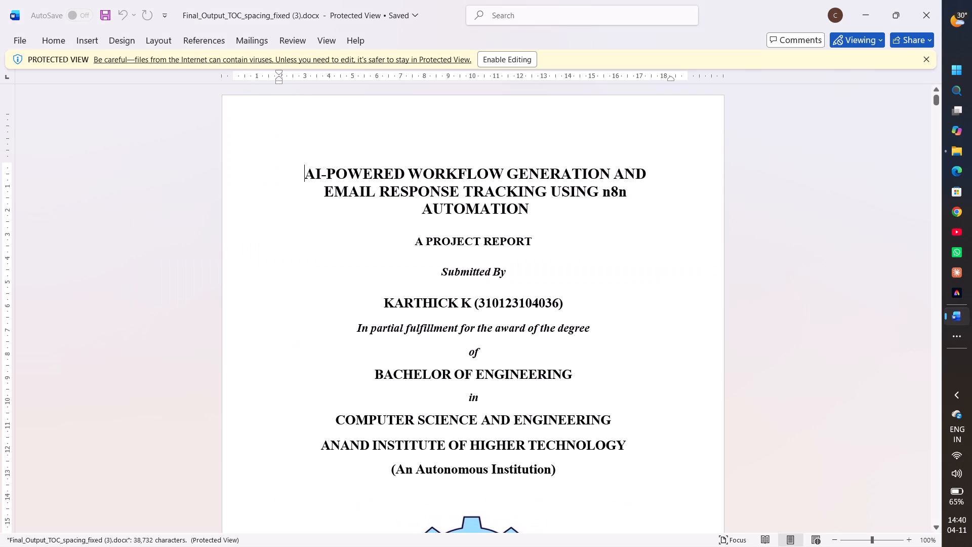
# Review the report's front matter from the title page through the table of contents to the list of tables.
pyautogui.scroll(-2, 551, 423)
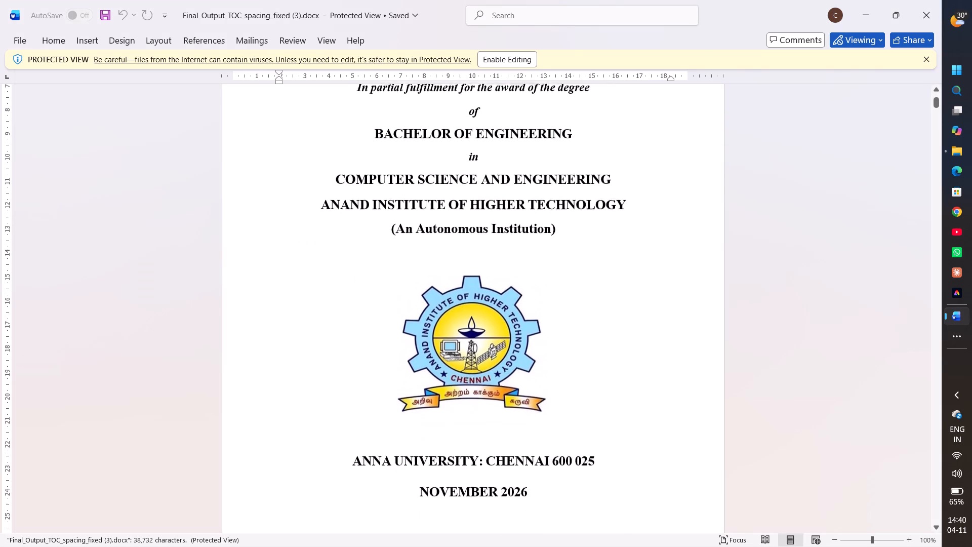
pyautogui.scroll(-4, 551, 423)
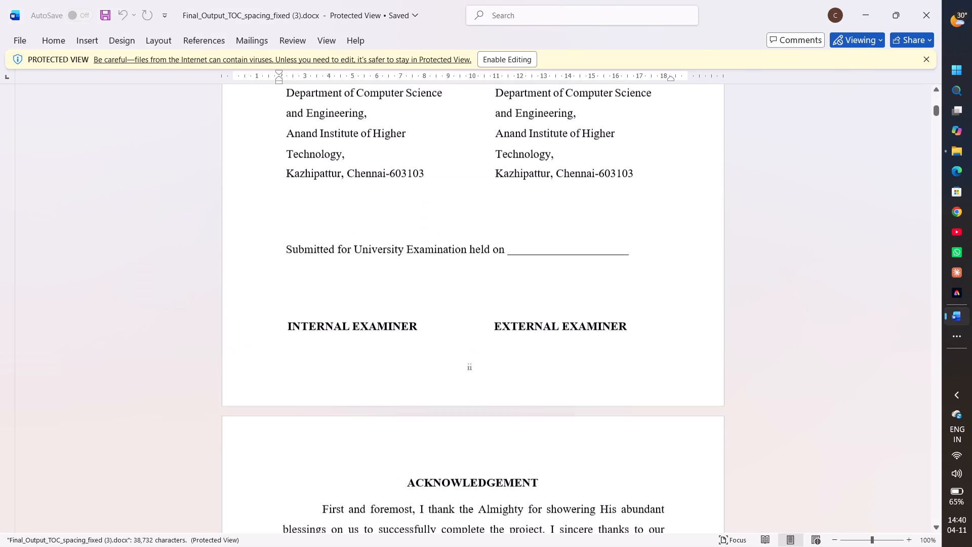
pyautogui.scroll(-5, 551, 423)
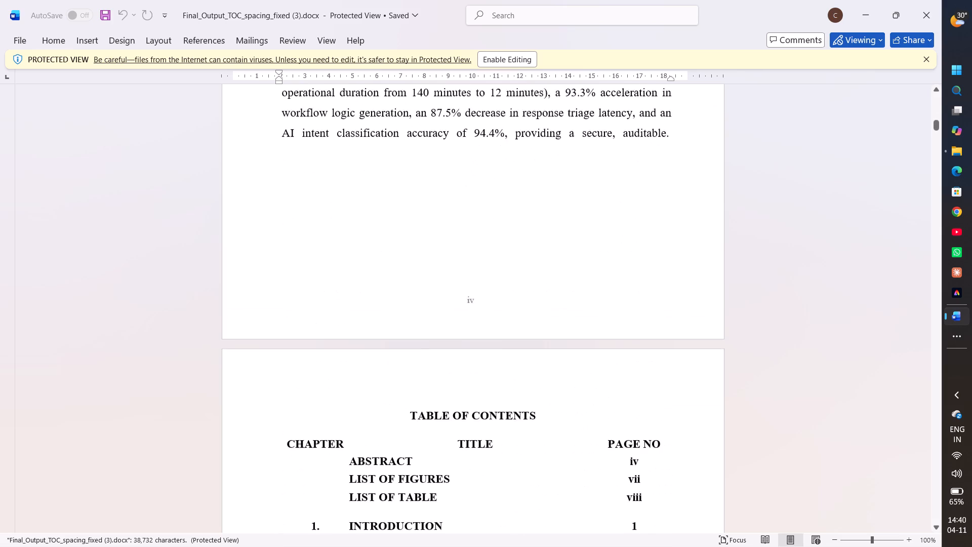
pyautogui.scroll(-3, 551, 423)
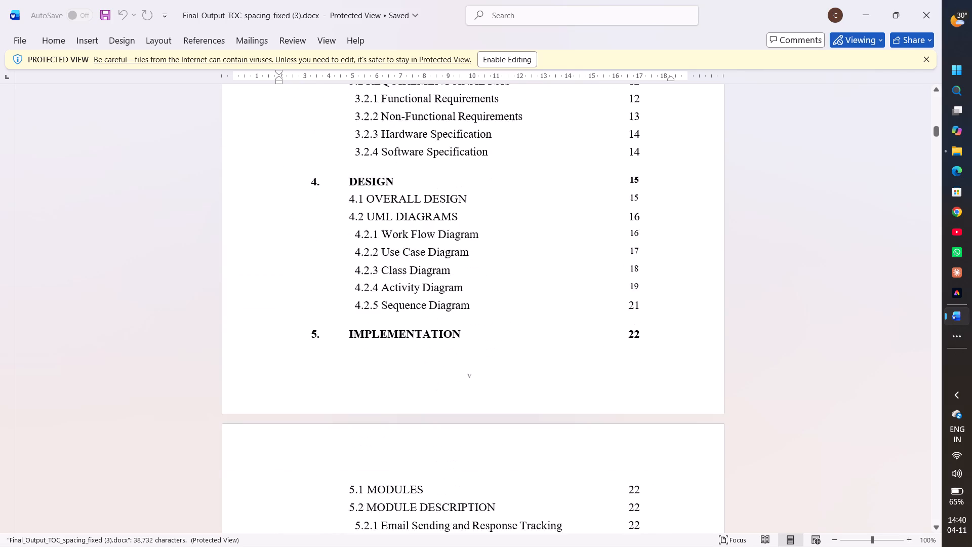
pyautogui.scroll(-4, 551, 423)
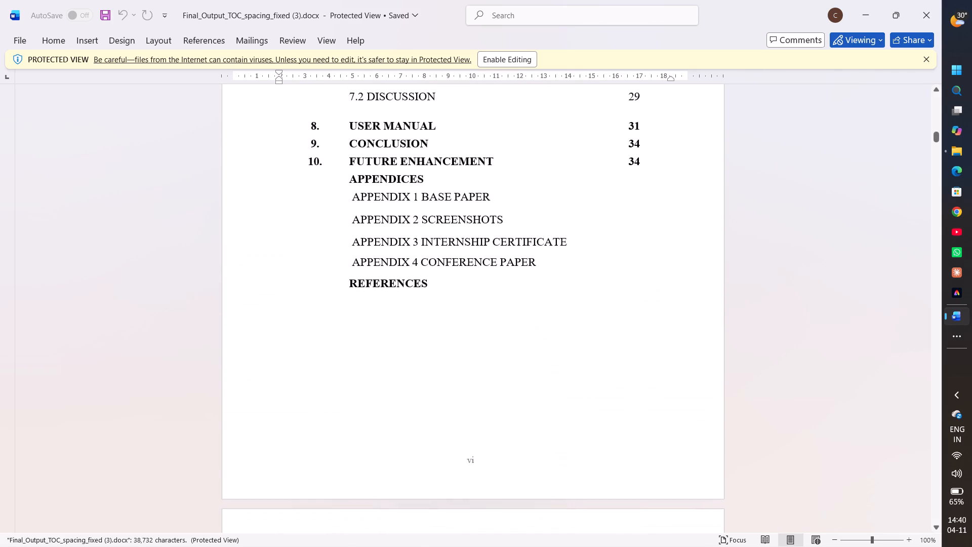
pyautogui.scroll(-3, 551, 423)
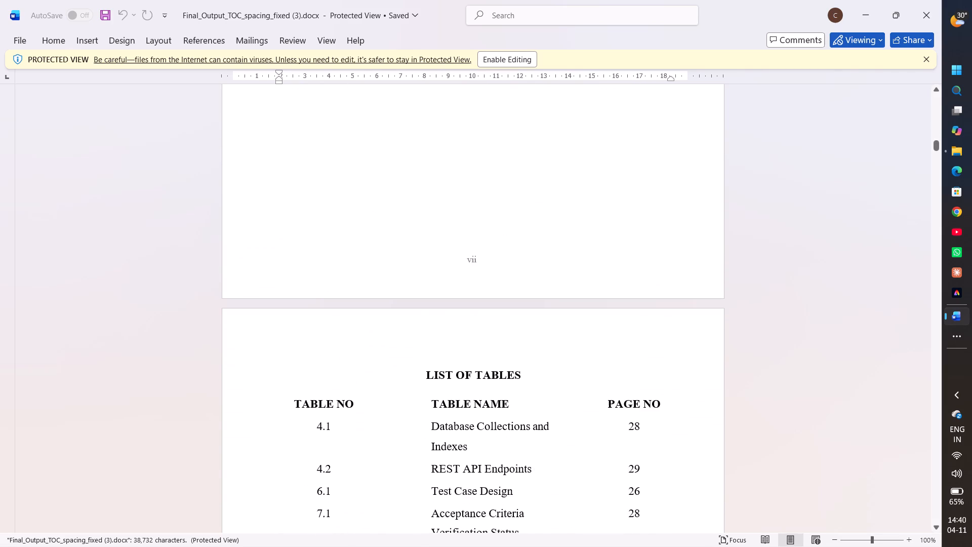
pyautogui.scroll(-2, 551, 423)
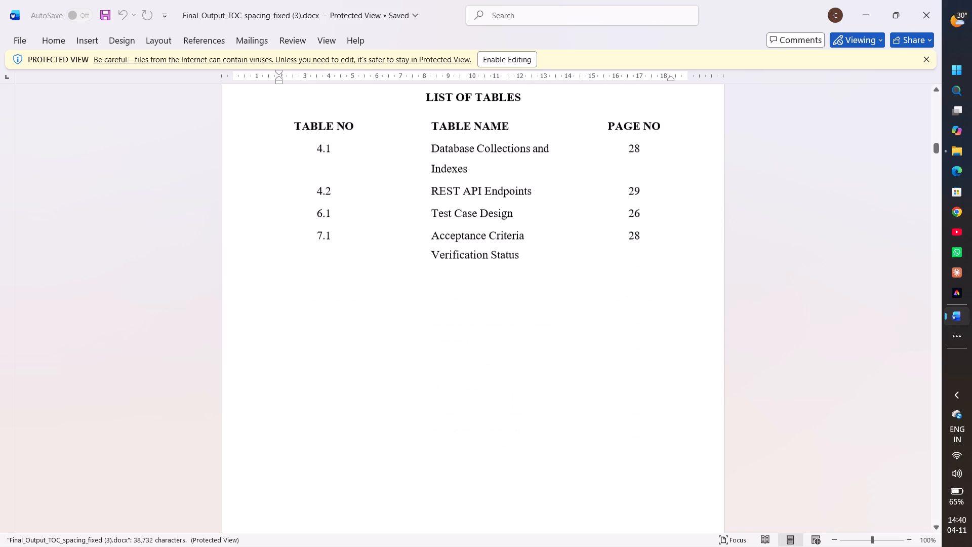
# Examine the text and layout of Chapter 1, from the introduction through 1.1 Objective and 1.2 Scope.
pyautogui.scroll(-5, 551, 423)
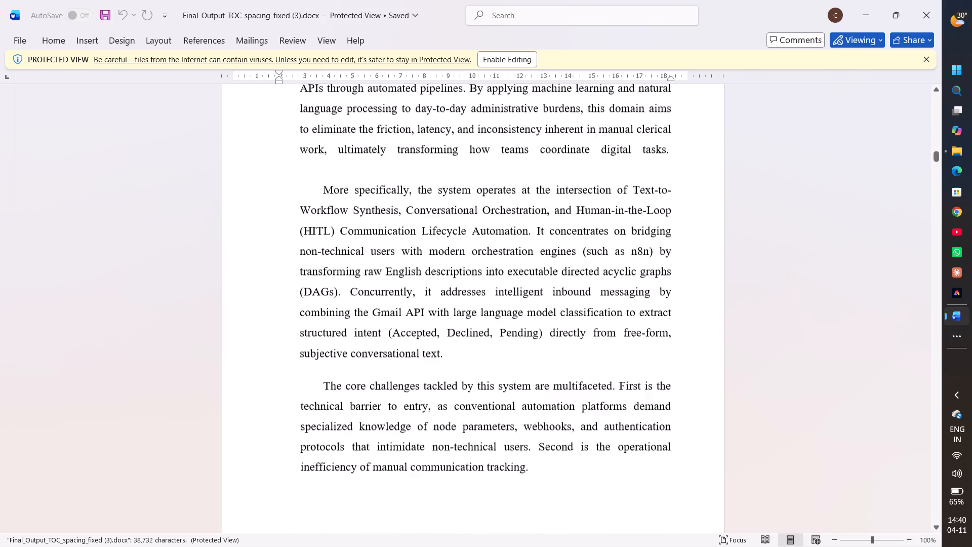
pyautogui.scroll(-2, 551, 423)
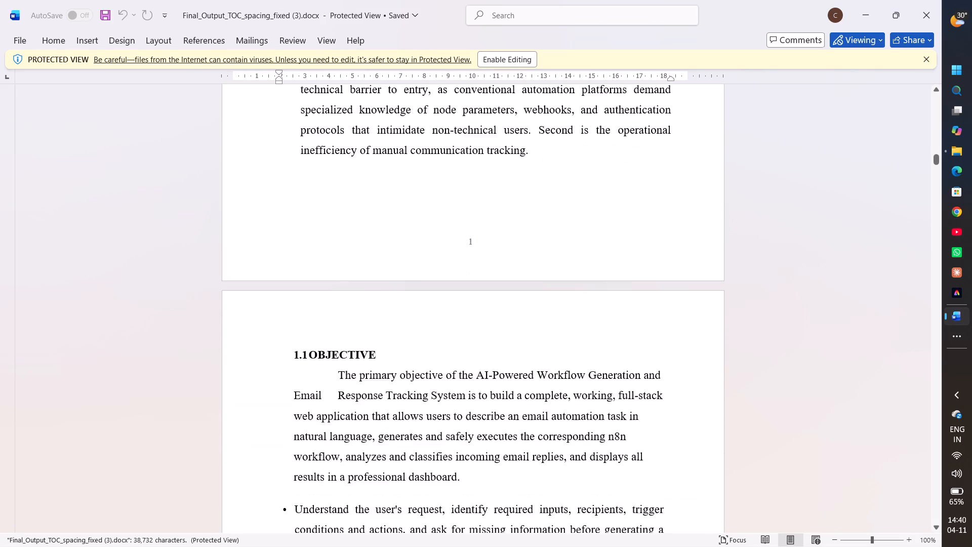
pyautogui.scroll(-1, 551, 423)
pyautogui.click(551, 423)
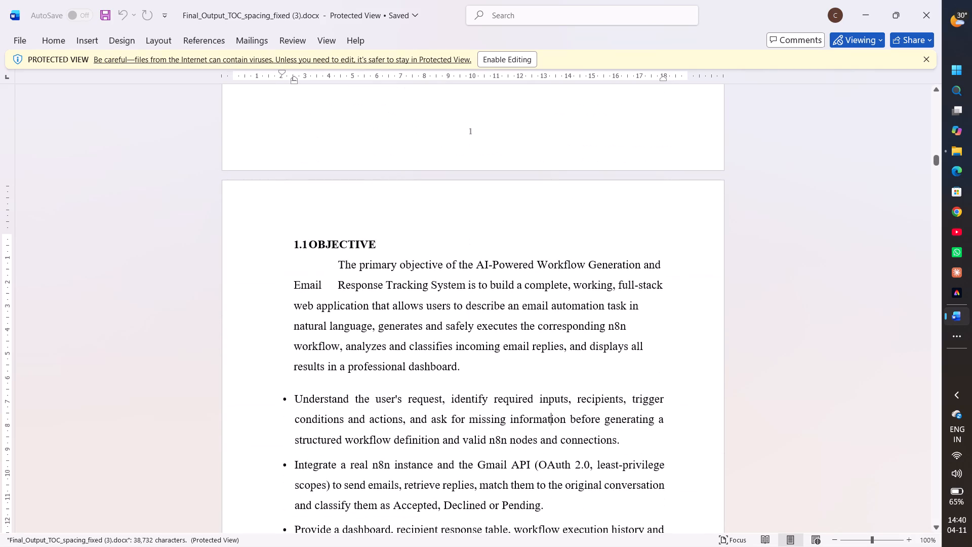
pyautogui.scroll(-4, 551, 423)
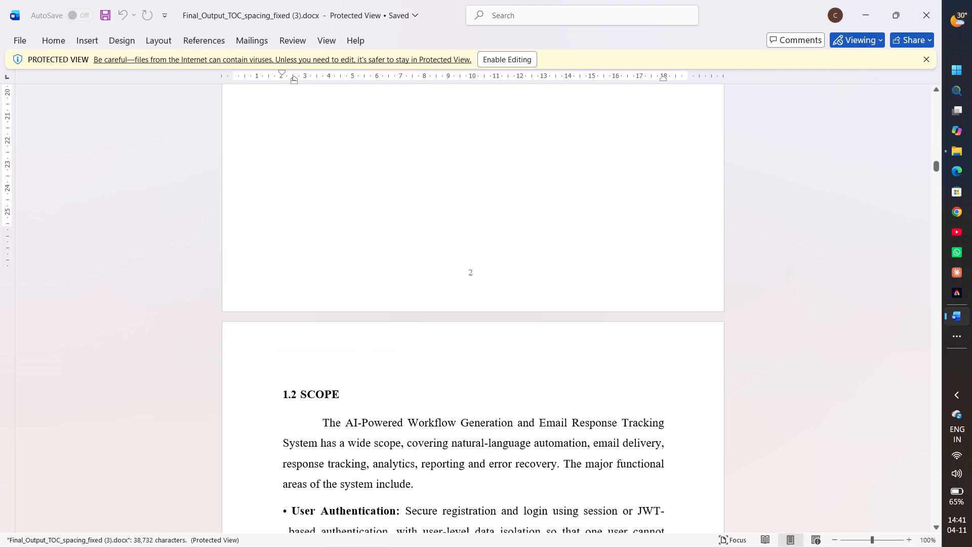
pyautogui.scroll(-3, 551, 423)
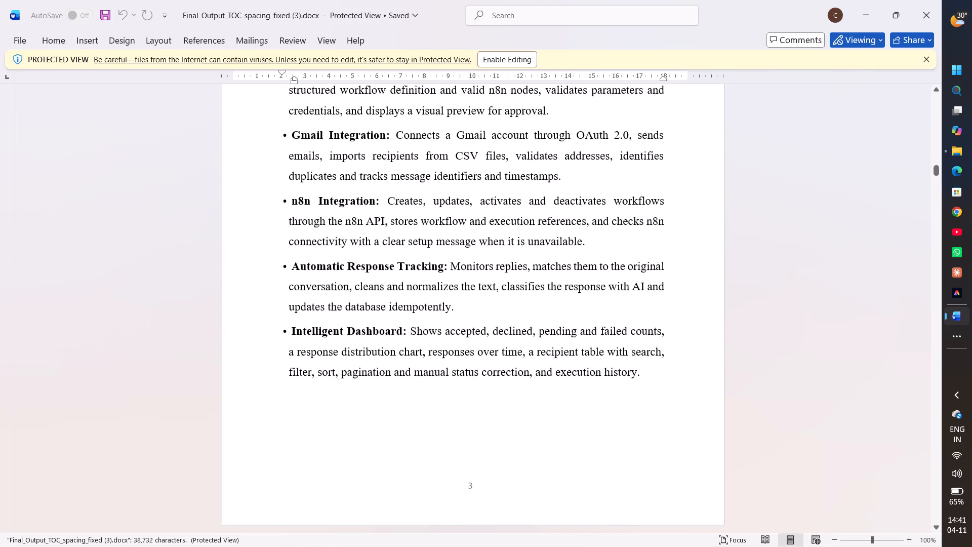
# Take the report out of Protected View by enabling editing.
pyautogui.click(510, 59)
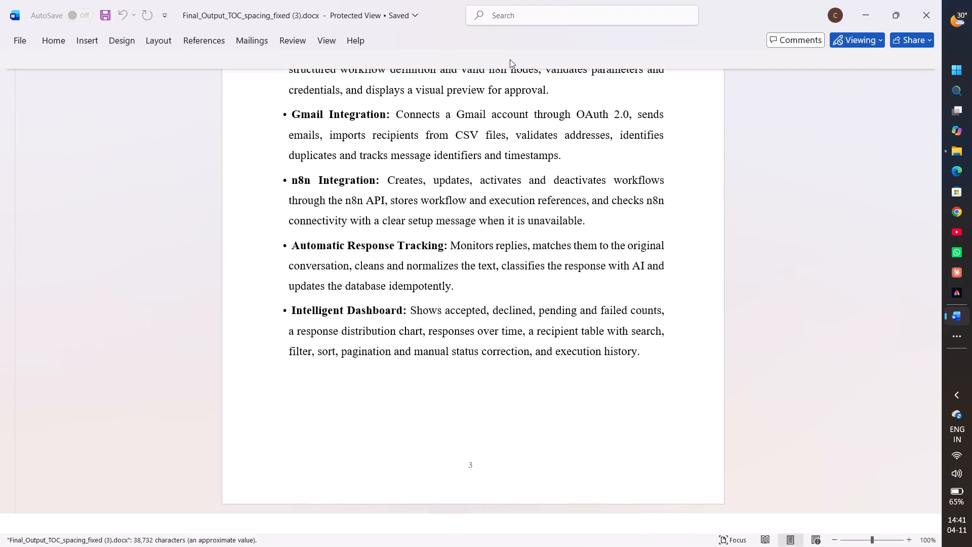
# Check the certificate, acknowledgement and abstract pages of the report in the editable view.
pyautogui.scroll(-4, 487, 185)
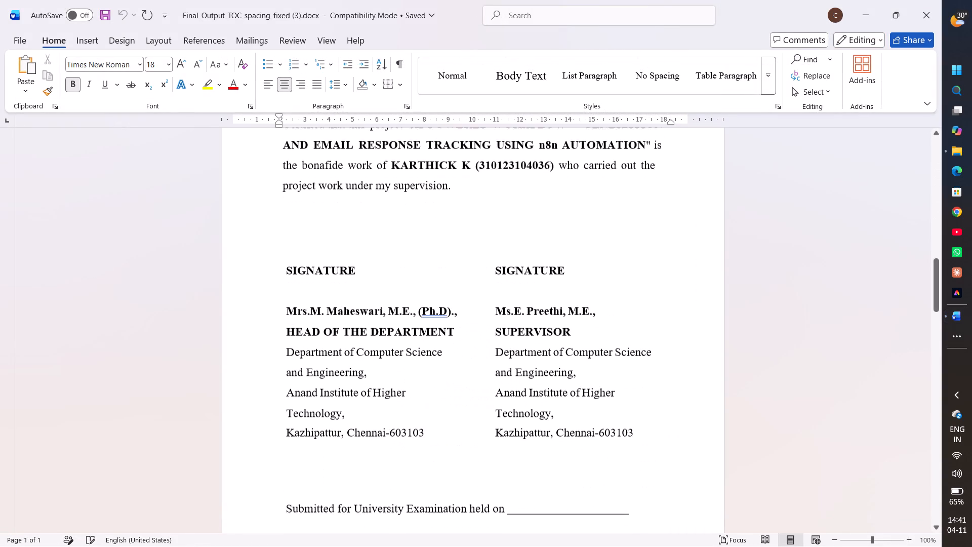
pyautogui.scroll(-1, 487, 185)
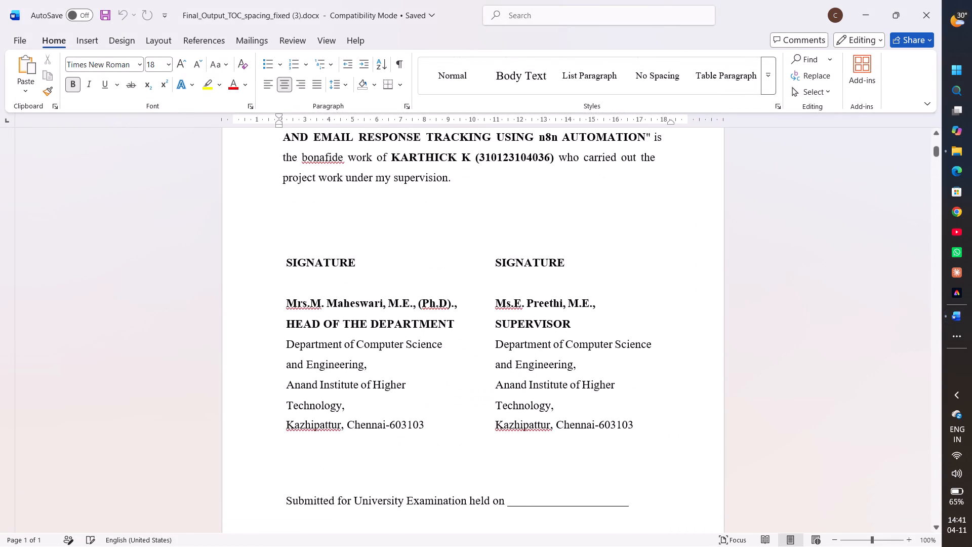
pyautogui.scroll(-2, 487, 185)
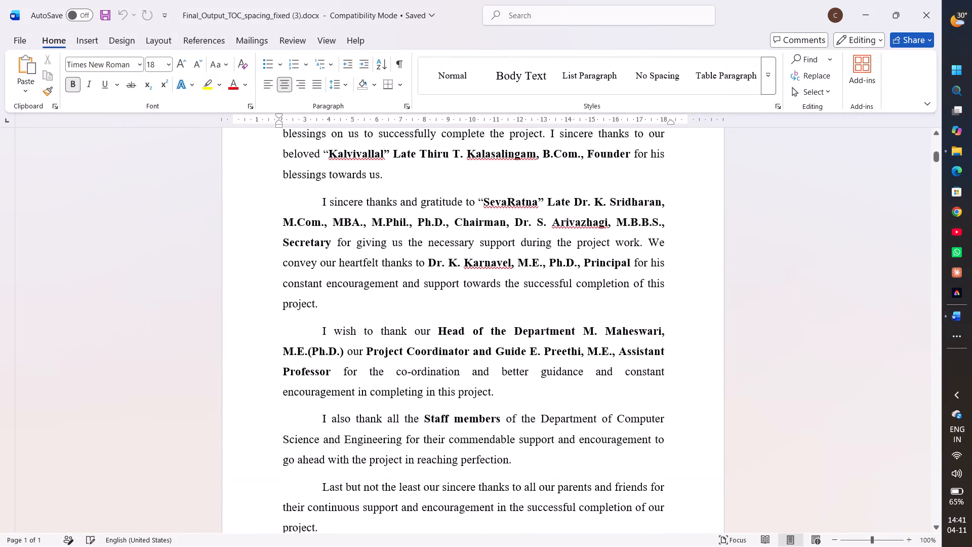
pyautogui.scroll(-1, 487, 185)
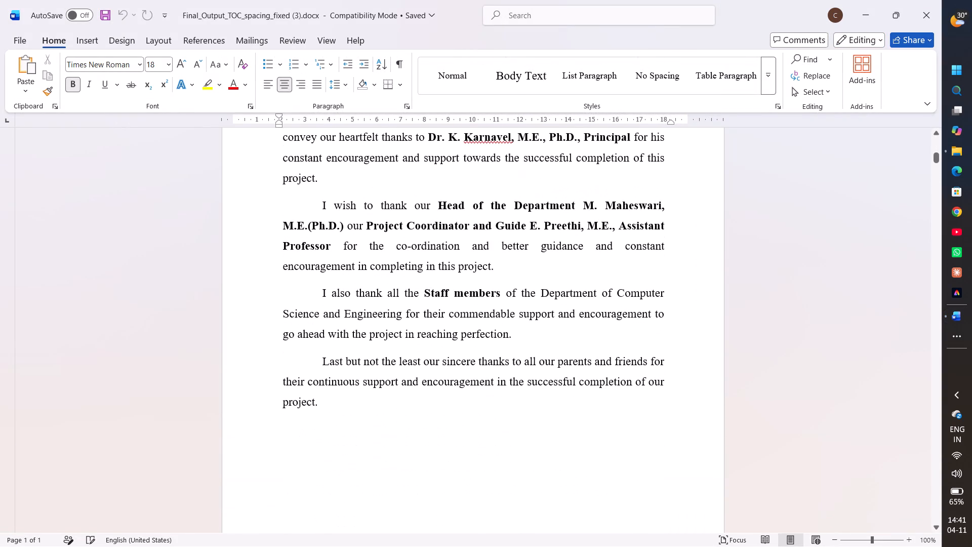
pyautogui.scroll(-2, 487, 185)
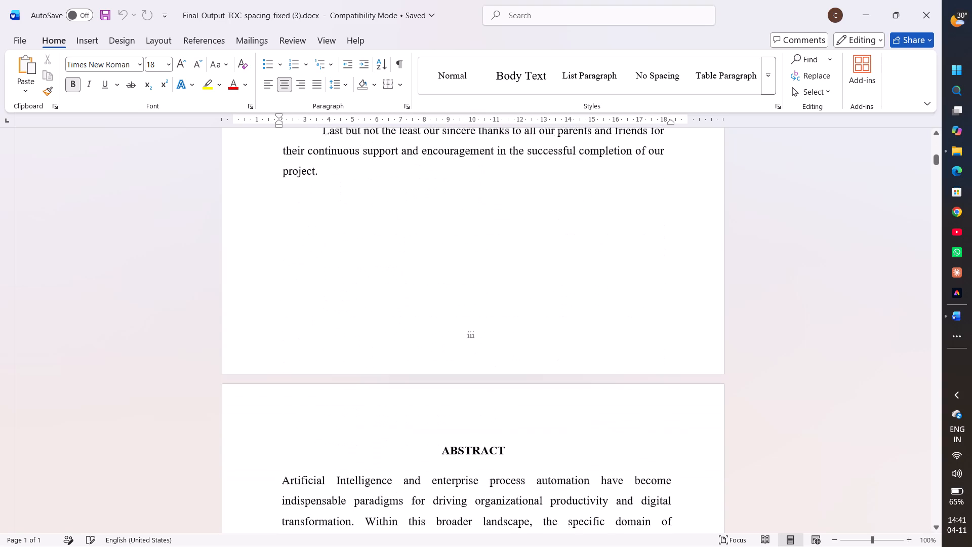
pyautogui.scroll(-4, 487, 185)
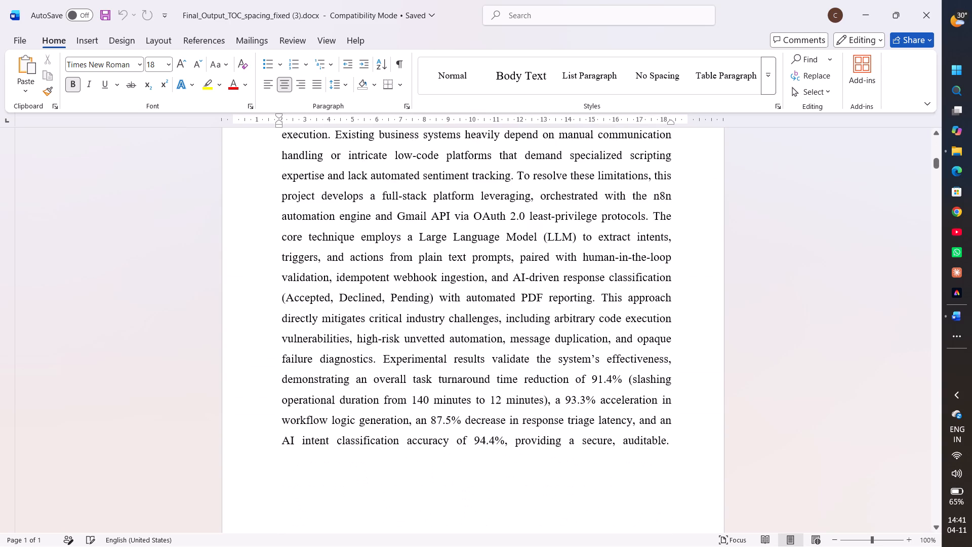
pyautogui.scroll(-1, 487, 185)
# Switch to the Downloads folder in File Explorer.
pyautogui.hotkey('alt', 'Tab')
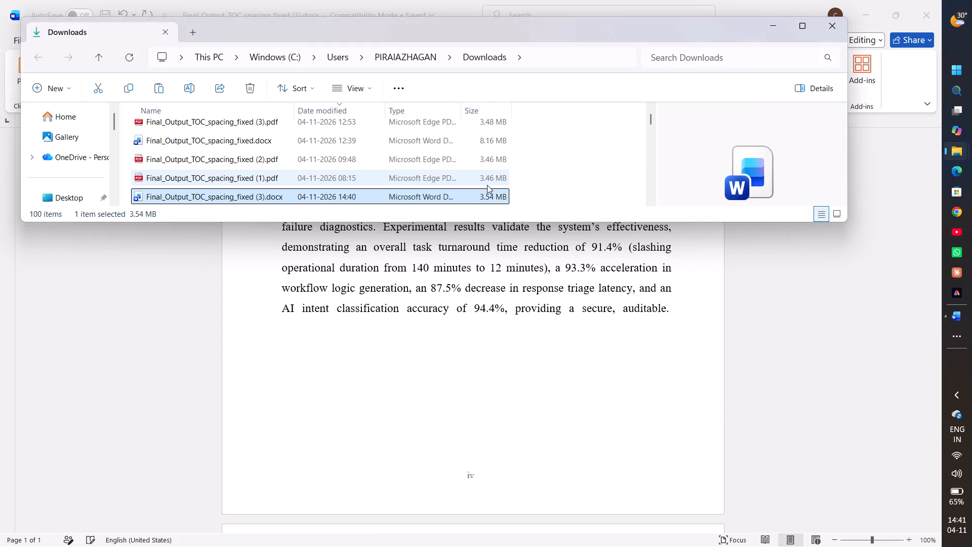
# Bring the Final_Output_TOC_spacing_fixed (3).docx report in Word in front of the Downloads folder window.
pyautogui.hotkey('alt', 'Tab')
pyautogui.hotkey('alt', 'Tab')
pyautogui.hotkey('alt', 'Tab')
pyautogui.hotkey('alt', 'Tab')
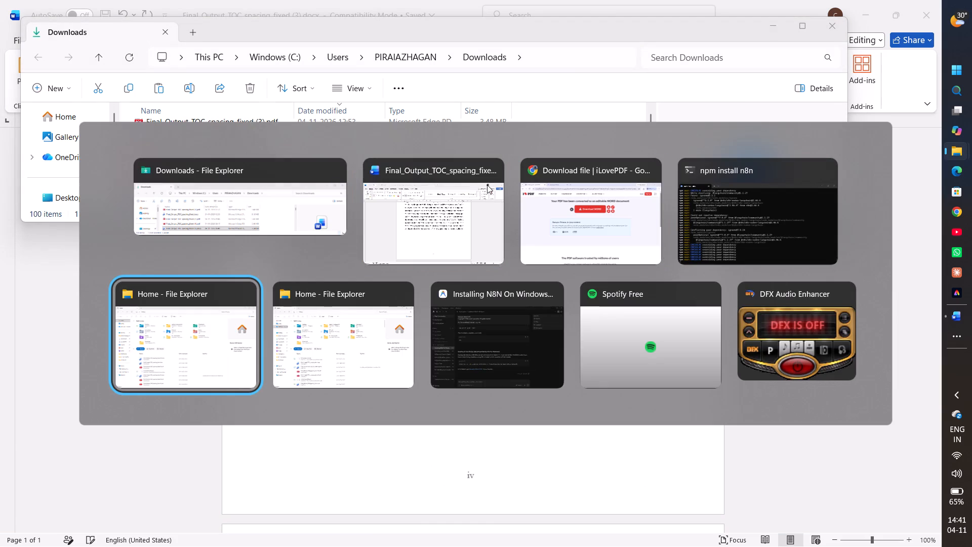
pyautogui.hotkey('alt', 'Tab')
pyautogui.hotkey('alt', 'Tab')
pyautogui.keyDown('alt'); pyautogui.click(443, 233); pyautogui.keyUp('alt')
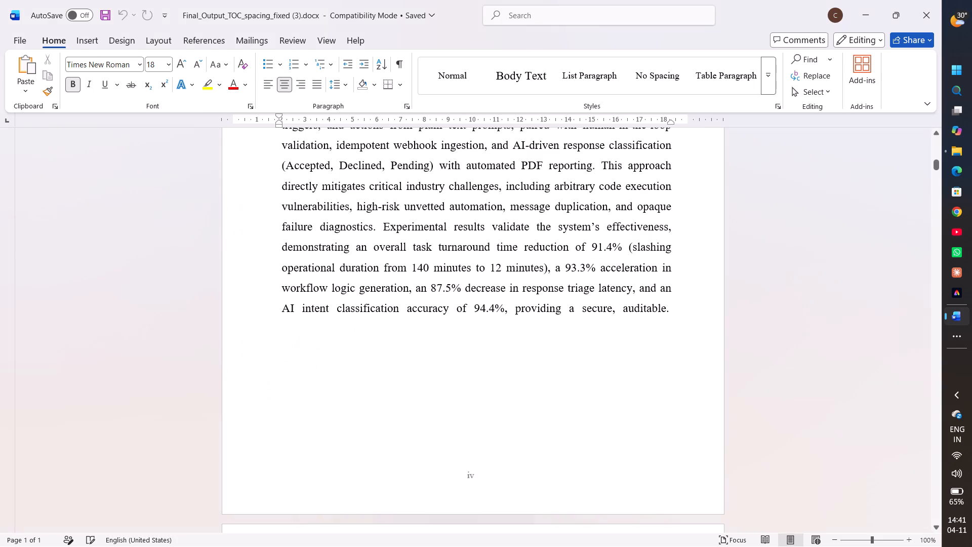
# Switch to the terminal window running npm install n8n to check the installation.
pyautogui.hotkey('alt', 'Tab')
pyautogui.hotkey('alt', 'Tab')
pyautogui.hotkey('alt', 'Tab')
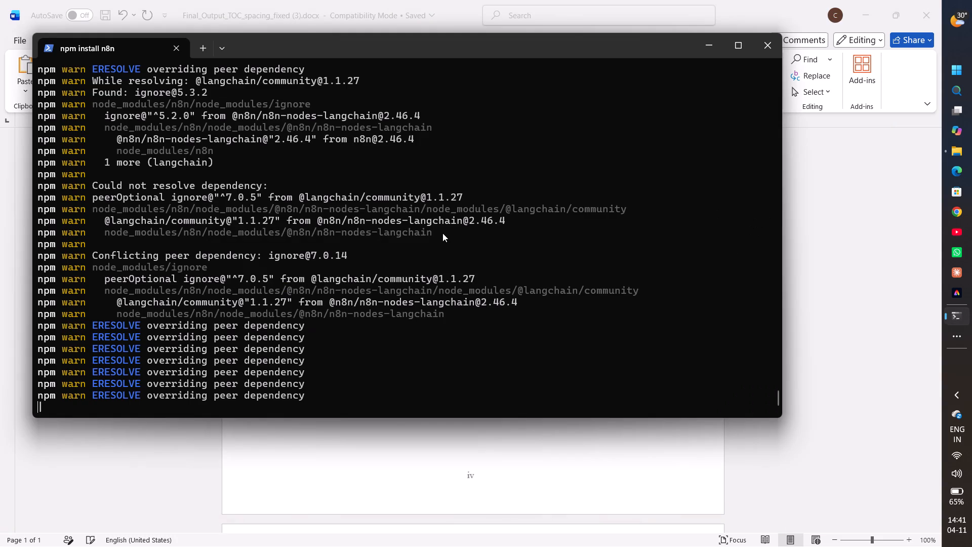
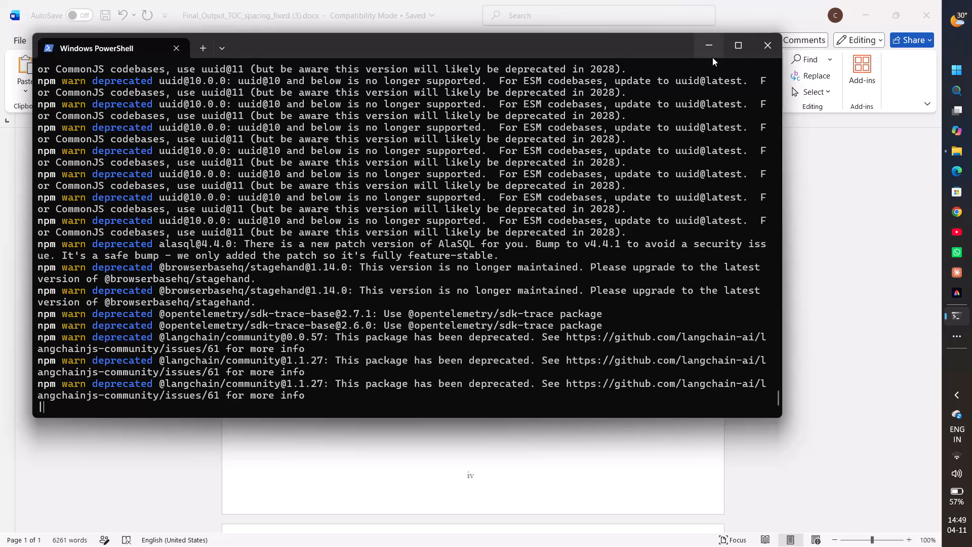
# Minimise the PowerShell terminal window to return to the Final_Output_TOC_spacing_fixed (3).docx report in Word.
pyautogui.click(710, 51)
# Review the report's pages from the appendices back through testing and implementation to the activity diagram in section 4.2.4.
pyautogui.scroll(-20, 483, 296)
pyautogui.scroll(-20, 483, 296)
pyautogui.scroll(-20, 483, 296)
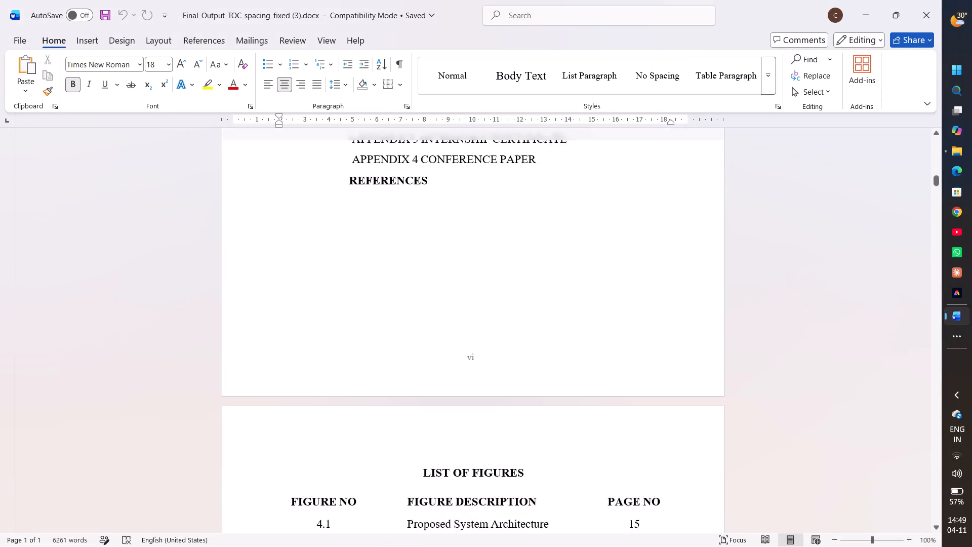
pyautogui.scroll(-20, 483, 296)
pyautogui.scroll(-20, 483, 296)
pyautogui.scroll(-20, 483, 296)
pyautogui.scroll(4, 483, 296)
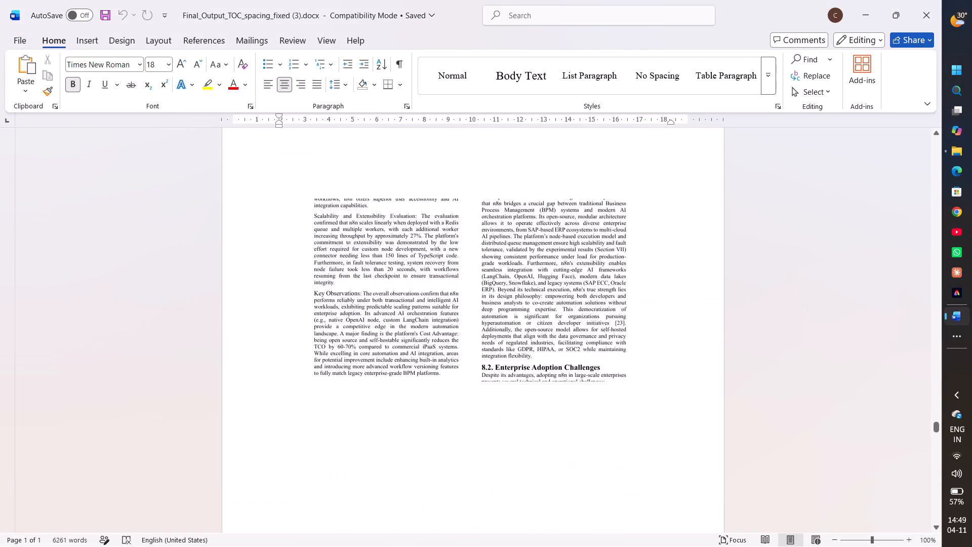
pyautogui.scroll(8, 483, 296)
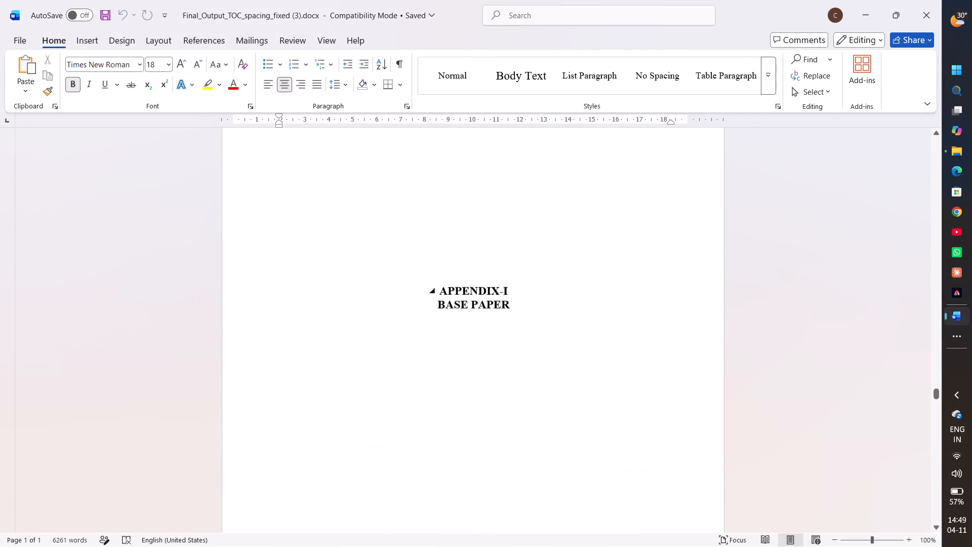
pyautogui.scroll(7, 483, 296)
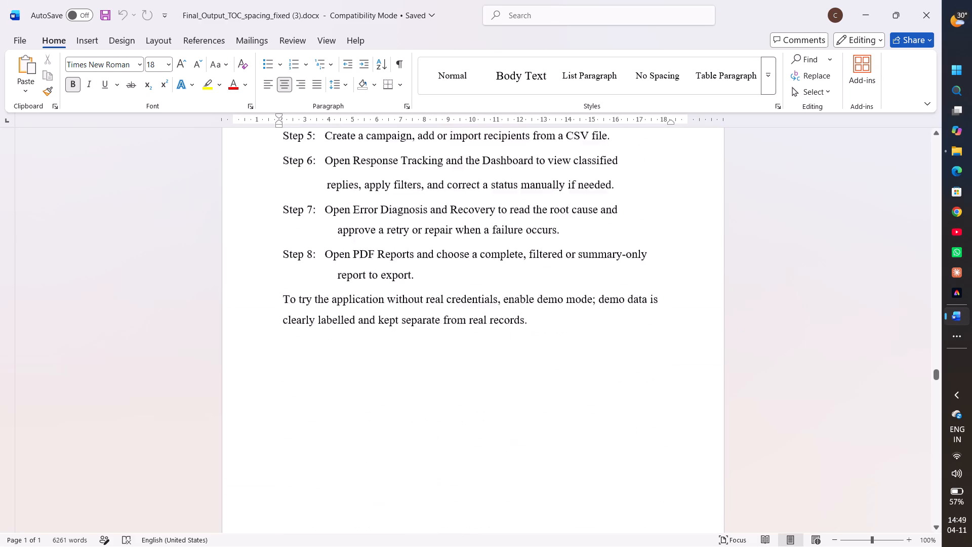
pyautogui.scroll(7, 483, 296)
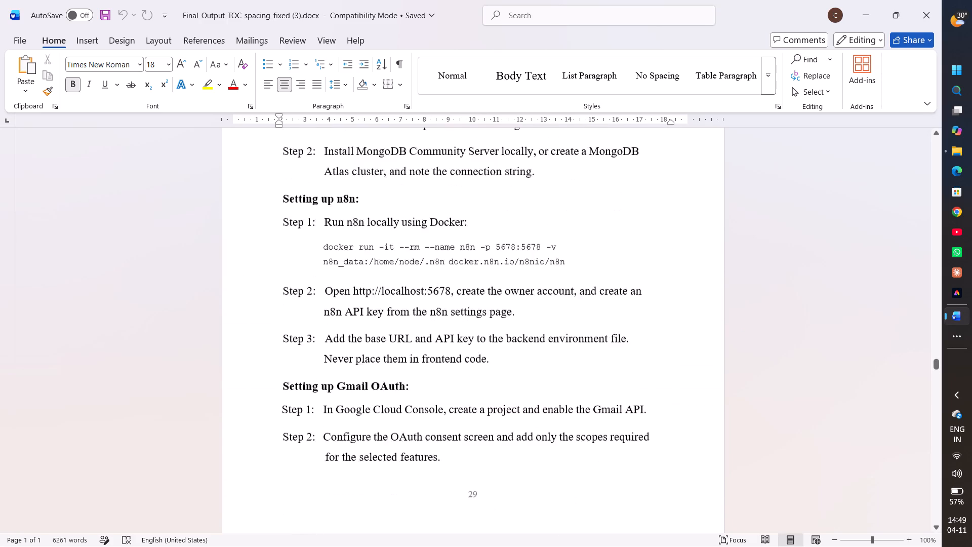
pyautogui.scroll(4, 483, 296)
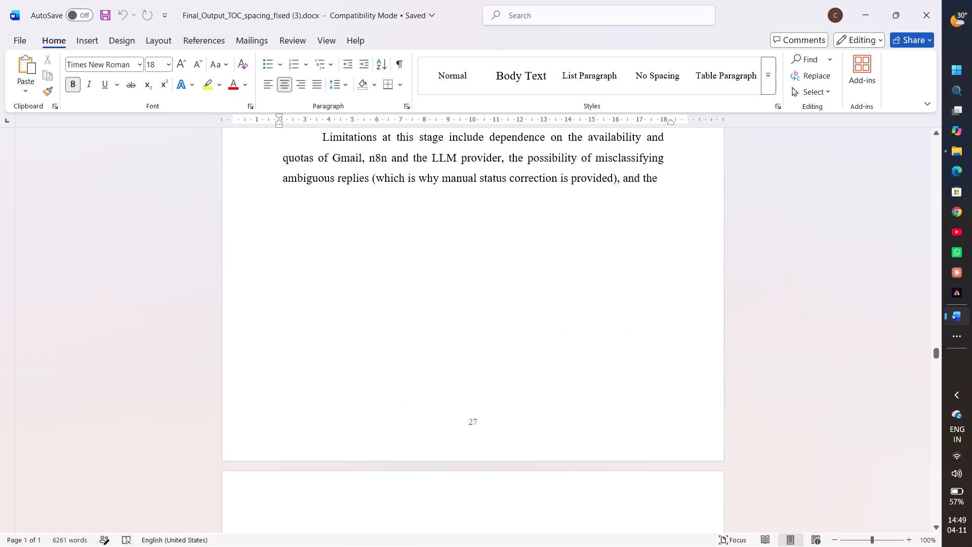
pyautogui.scroll(6, 483, 296)
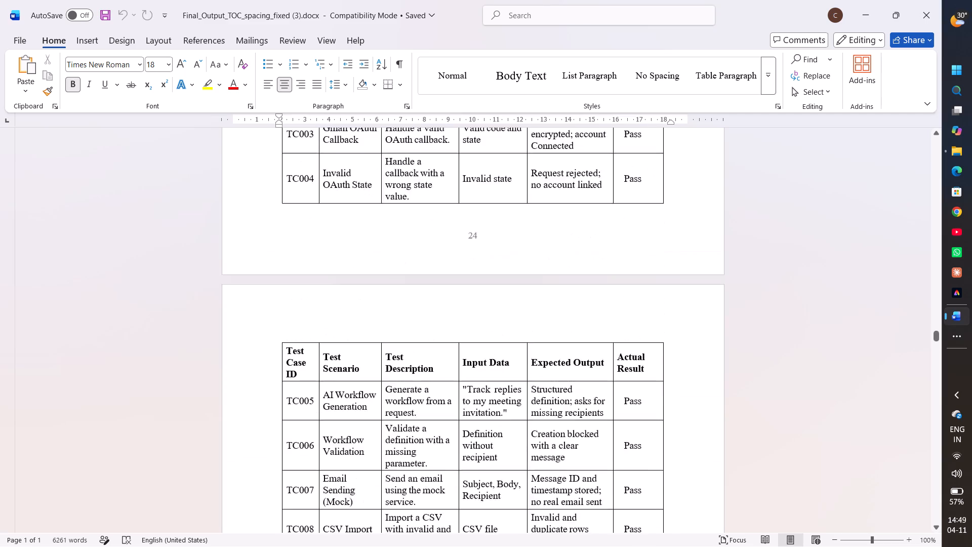
pyautogui.scroll(3, 483, 296)
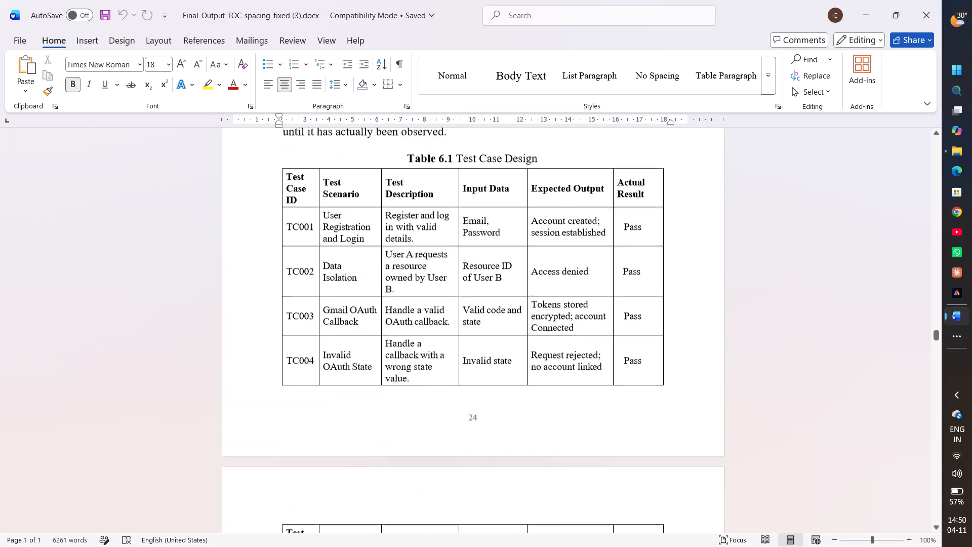
pyautogui.scroll(3, 483, 296)
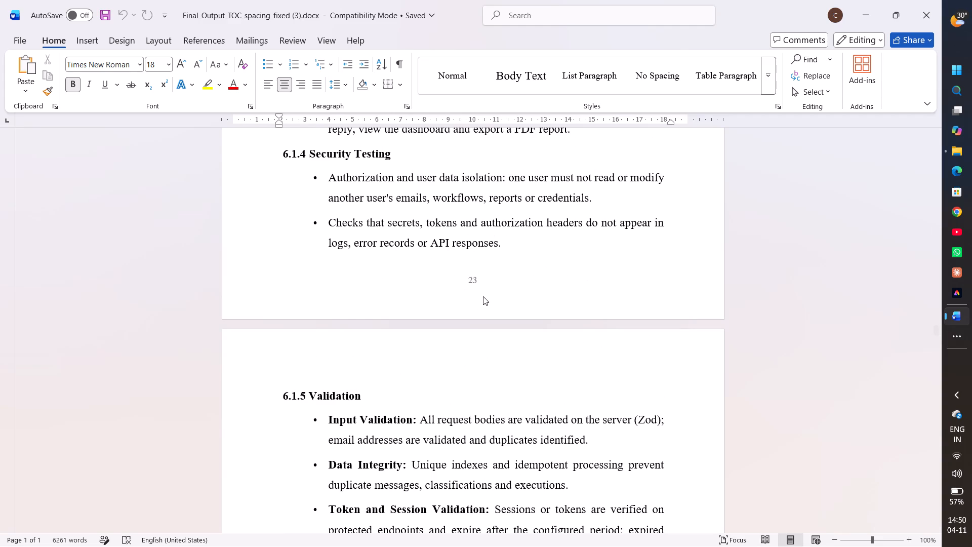
pyautogui.scroll(3, 483, 296)
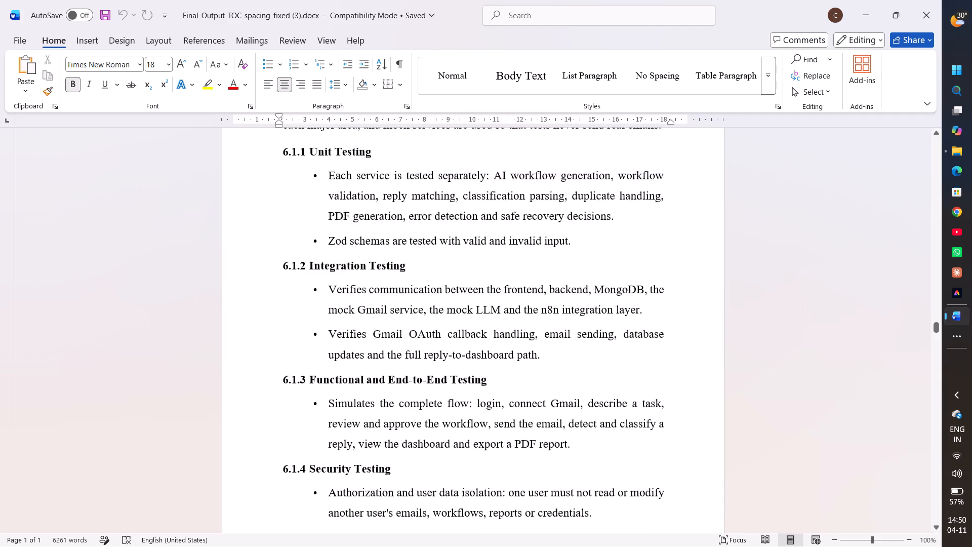
pyautogui.scroll(4, 483, 296)
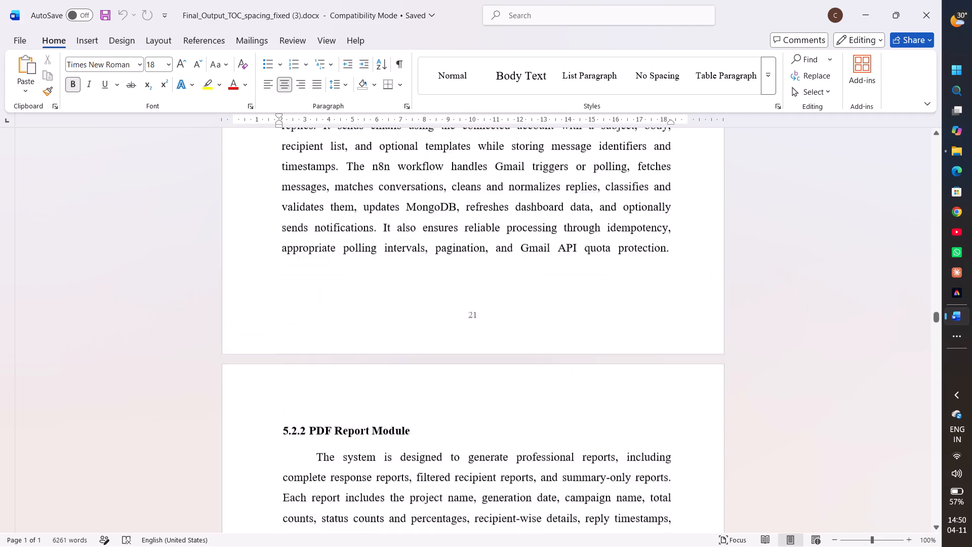
pyautogui.scroll(4, 483, 296)
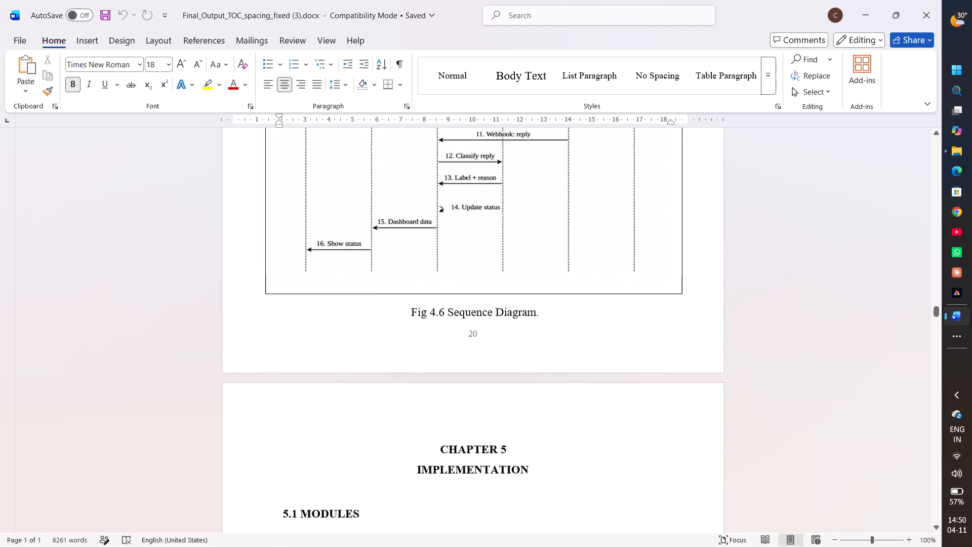
pyautogui.scroll(3, 483, 296)
pyautogui.scroll(-1, 483, 296)
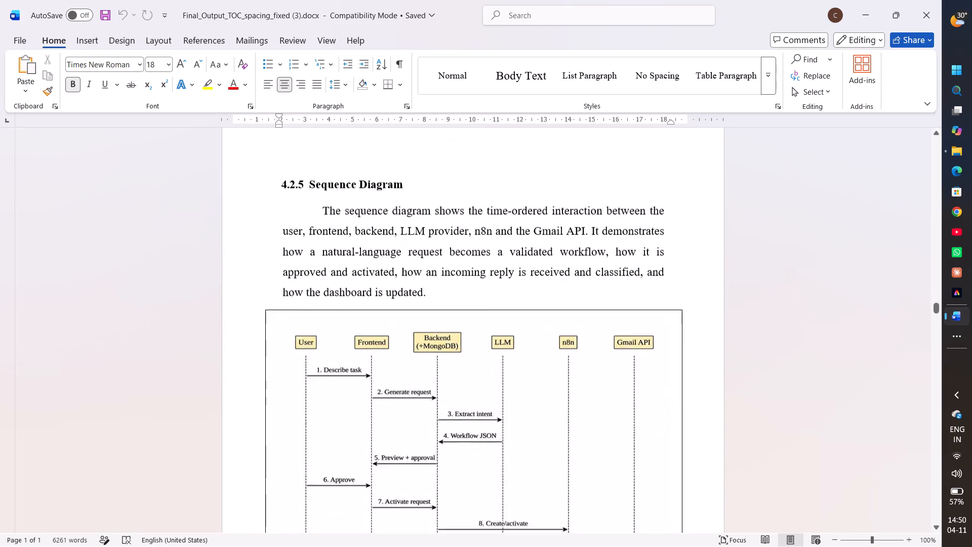
pyautogui.scroll(4, 483, 296)
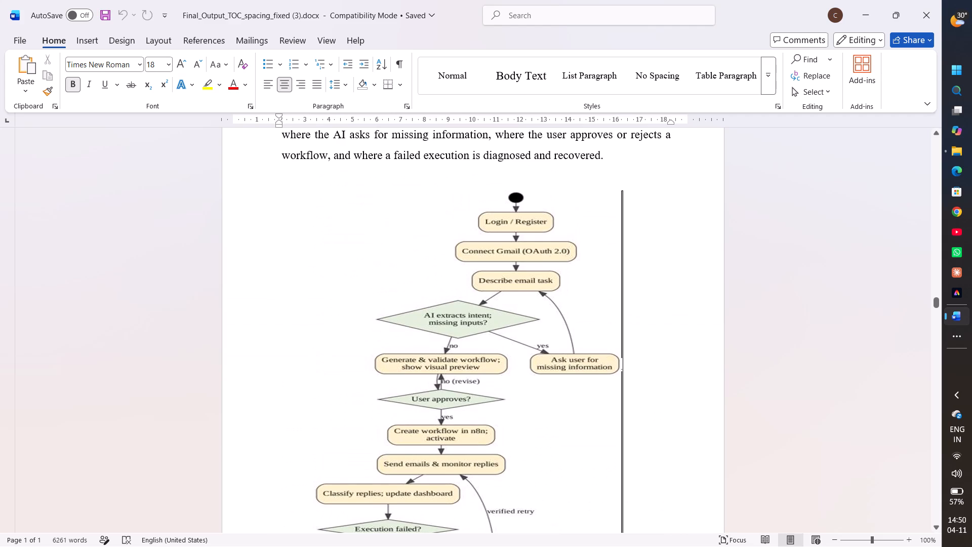
pyautogui.scroll(1, 483, 296)
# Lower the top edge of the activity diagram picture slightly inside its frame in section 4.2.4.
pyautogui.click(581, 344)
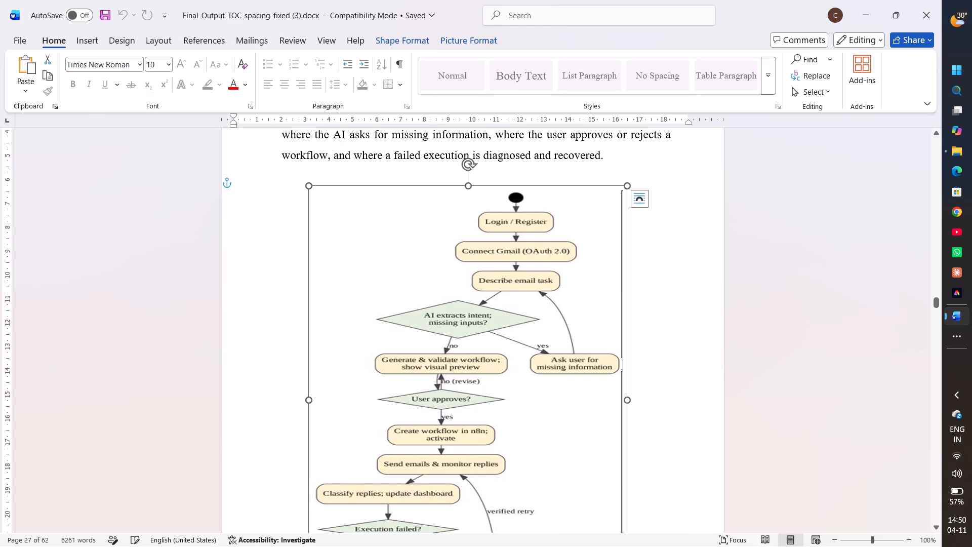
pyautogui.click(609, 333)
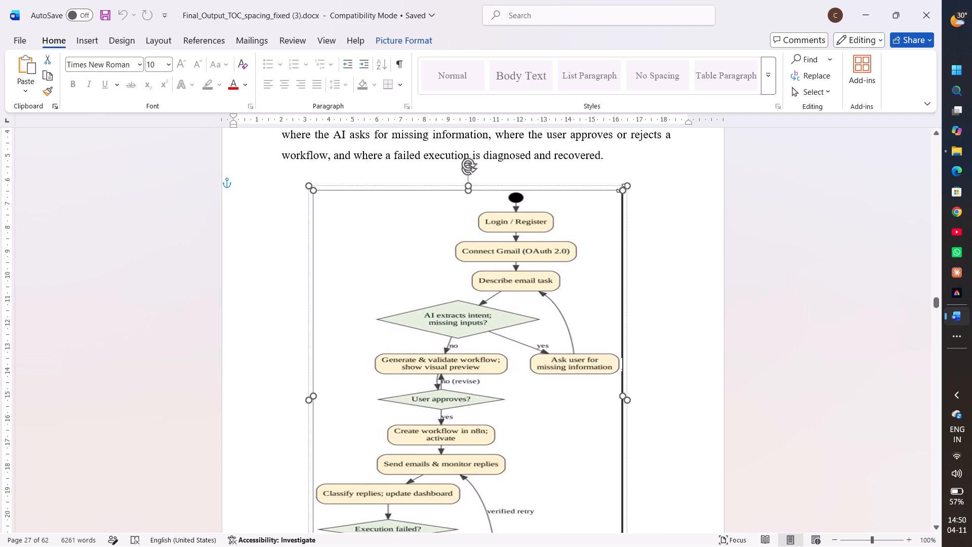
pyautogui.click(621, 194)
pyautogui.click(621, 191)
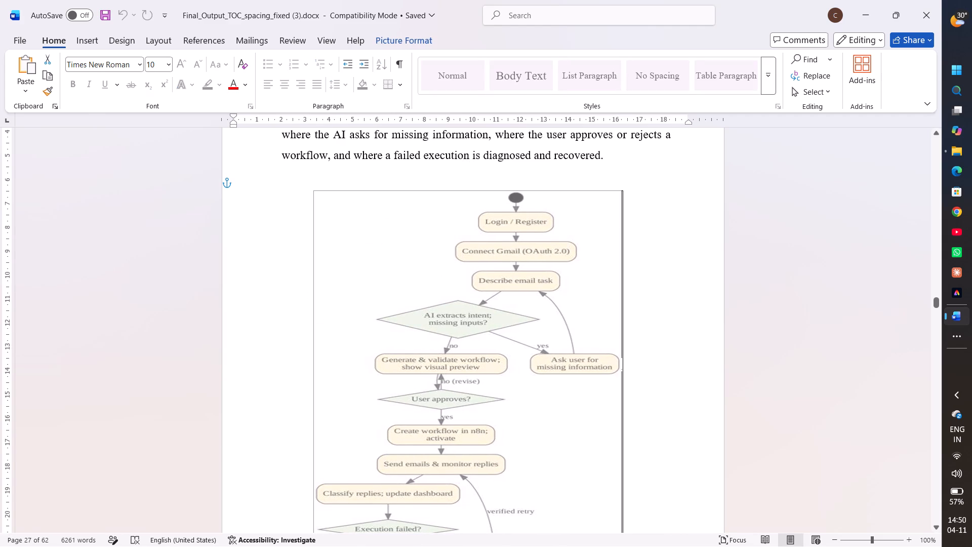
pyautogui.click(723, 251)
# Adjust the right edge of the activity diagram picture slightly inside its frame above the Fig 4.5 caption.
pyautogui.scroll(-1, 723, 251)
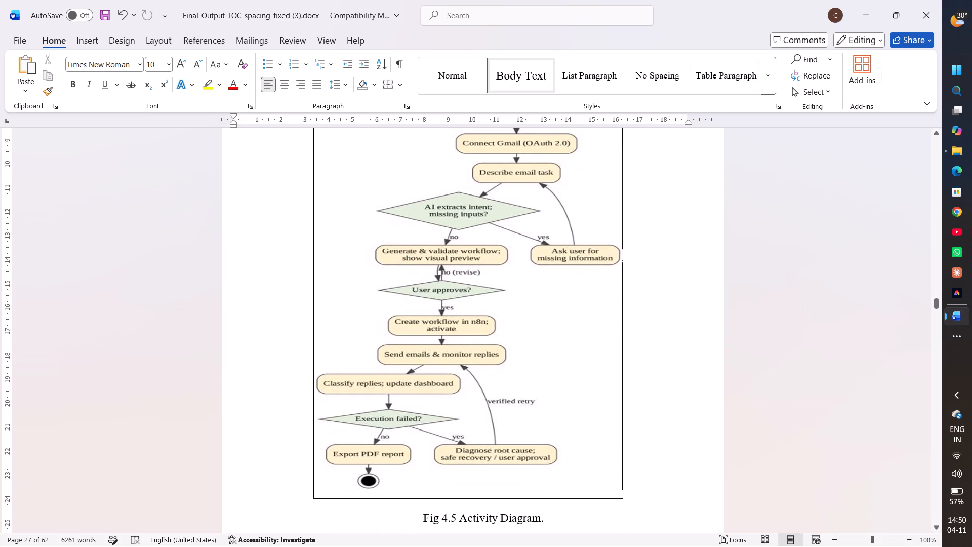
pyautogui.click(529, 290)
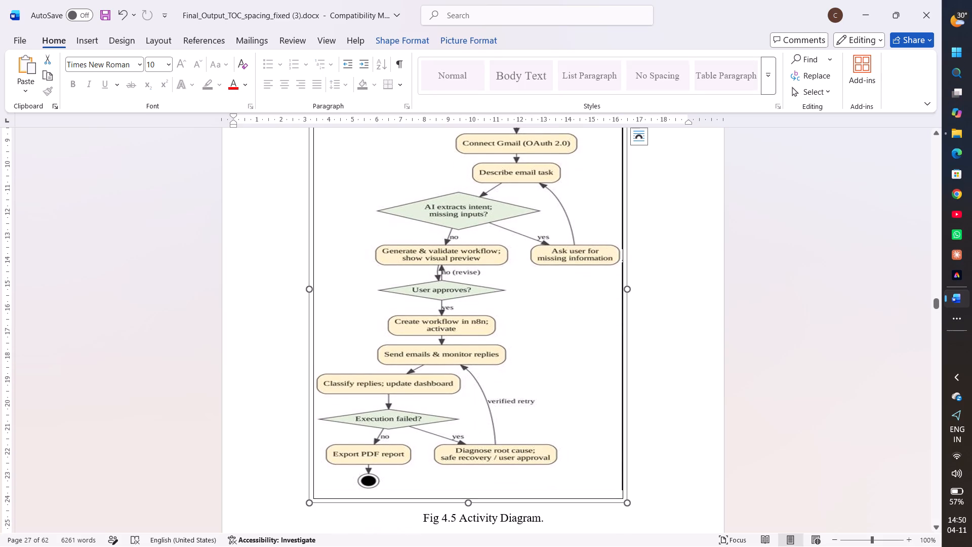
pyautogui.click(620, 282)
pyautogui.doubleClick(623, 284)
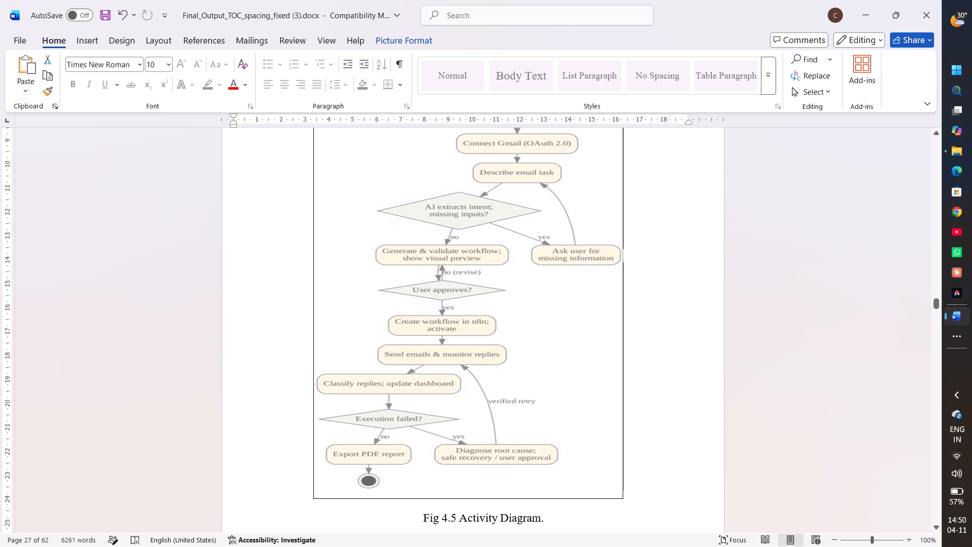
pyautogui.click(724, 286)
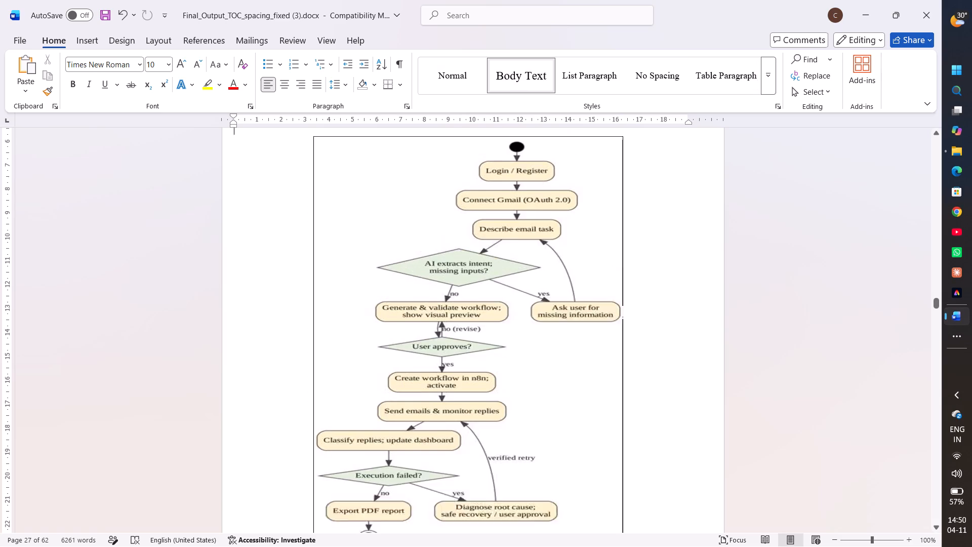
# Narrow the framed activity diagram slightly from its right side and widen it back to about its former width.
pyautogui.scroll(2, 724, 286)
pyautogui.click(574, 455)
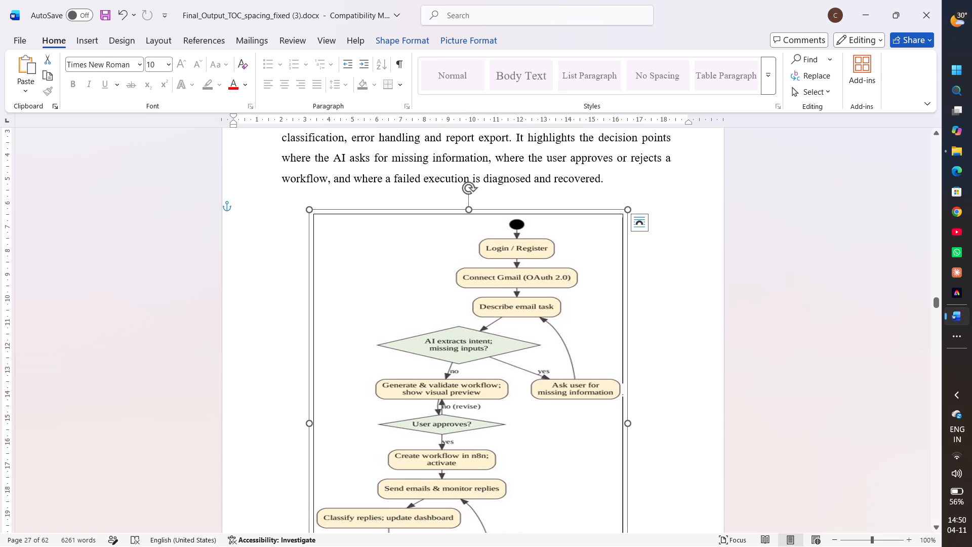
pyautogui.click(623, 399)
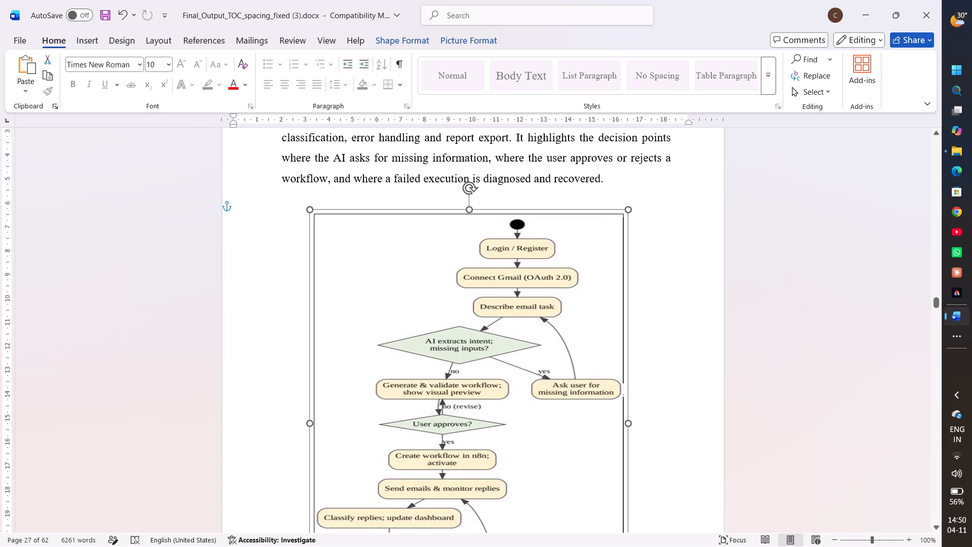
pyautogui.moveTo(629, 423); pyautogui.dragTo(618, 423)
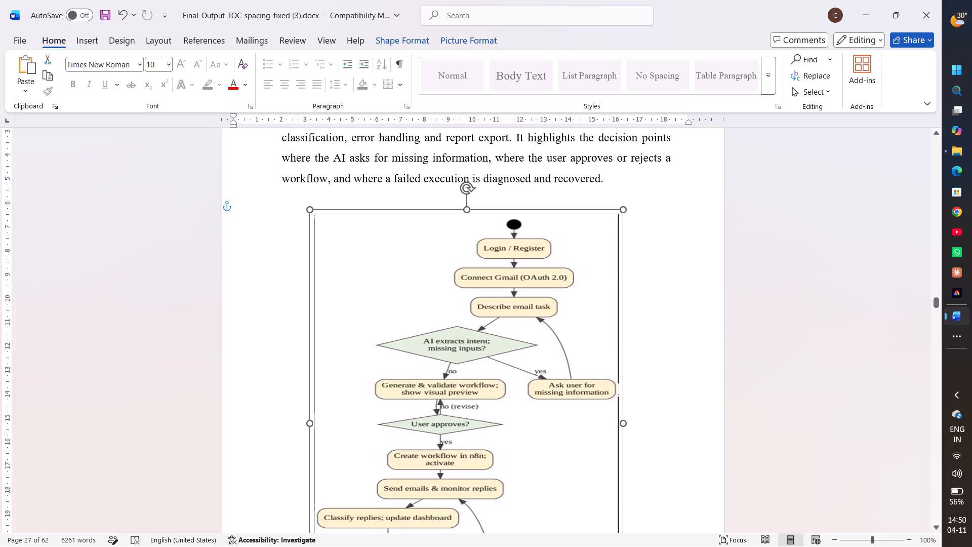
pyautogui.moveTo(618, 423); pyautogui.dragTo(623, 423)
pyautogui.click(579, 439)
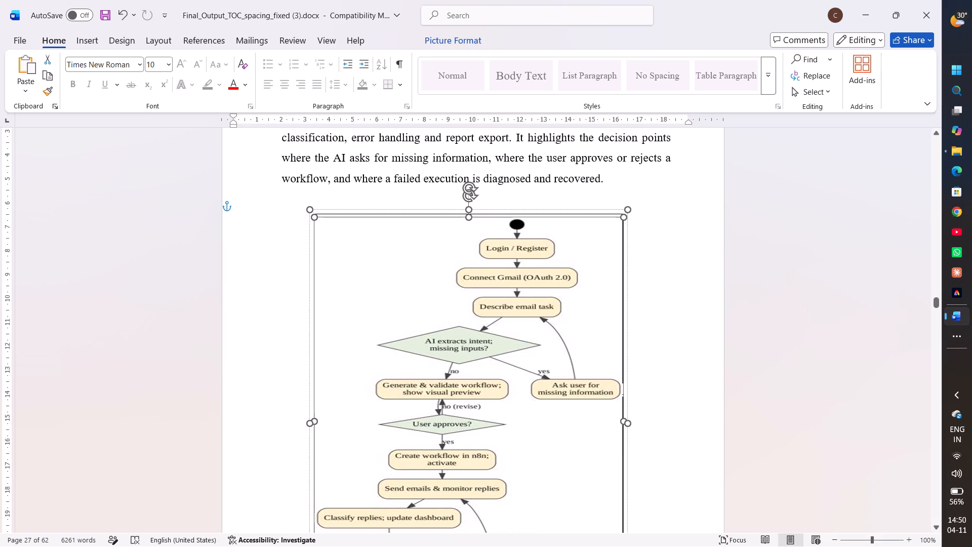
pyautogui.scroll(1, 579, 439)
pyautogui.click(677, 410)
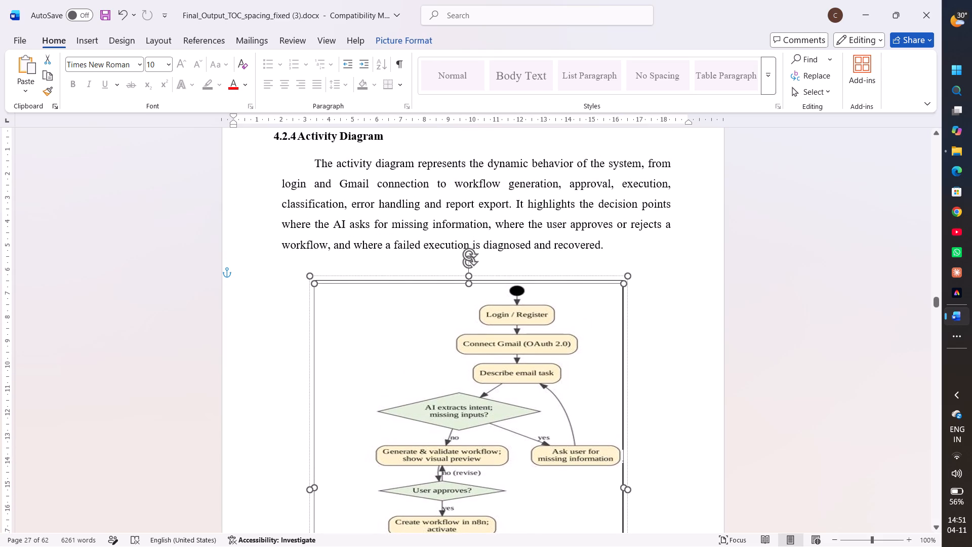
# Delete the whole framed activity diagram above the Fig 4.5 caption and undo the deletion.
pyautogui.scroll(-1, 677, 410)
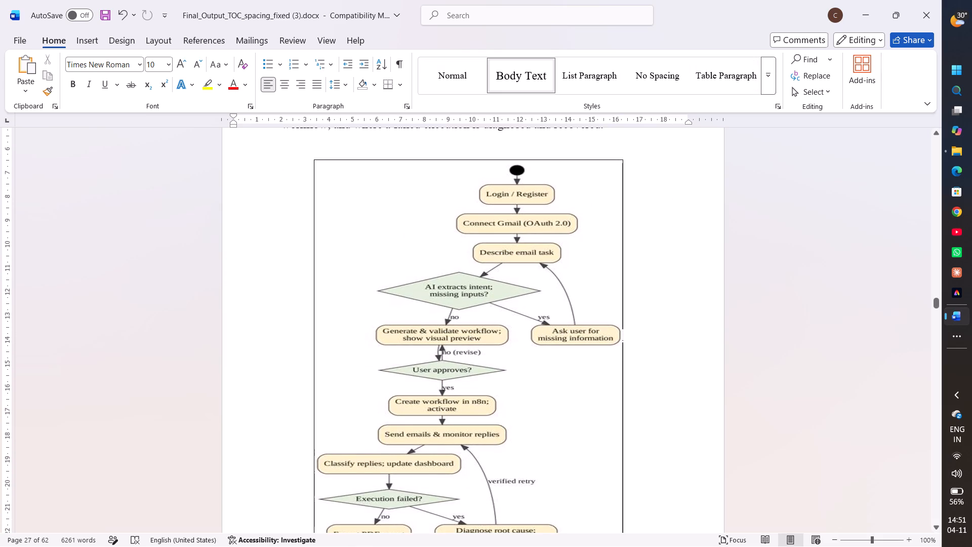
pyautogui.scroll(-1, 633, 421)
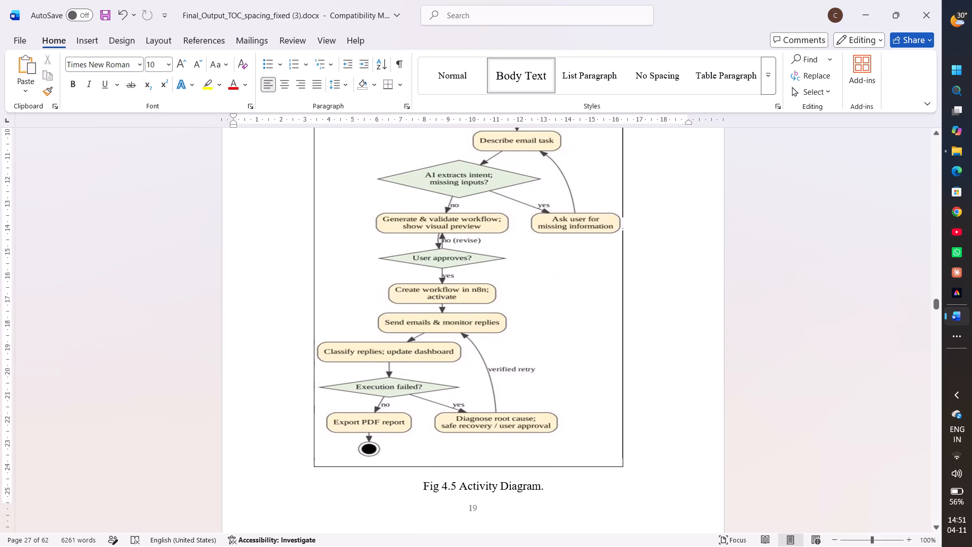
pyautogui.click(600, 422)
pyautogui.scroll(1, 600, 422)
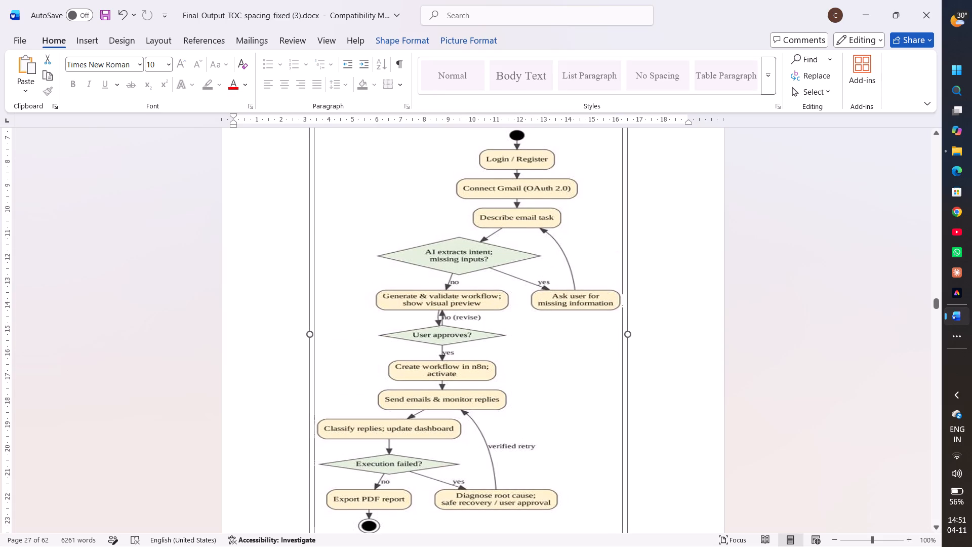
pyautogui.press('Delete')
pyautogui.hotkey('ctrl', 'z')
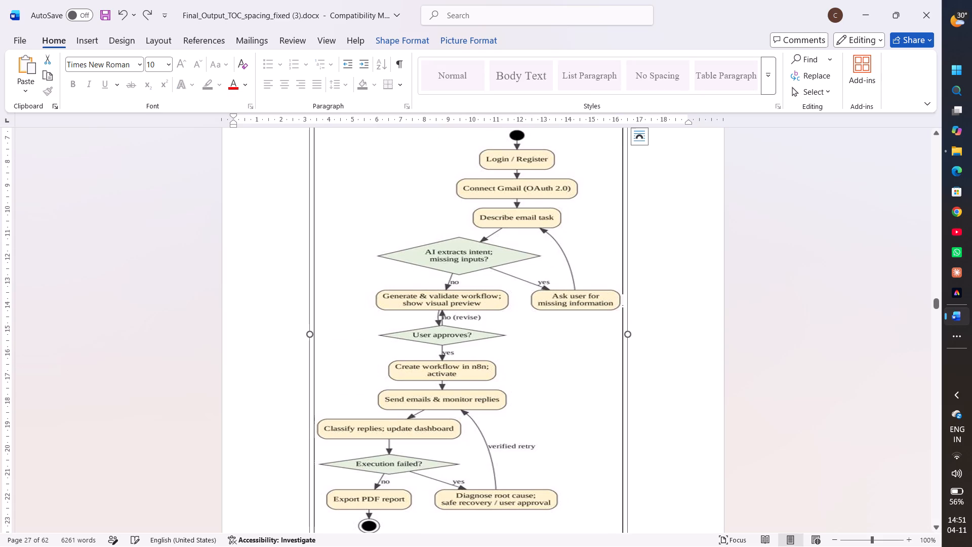
# Delete only the activity diagram picture above the Fig 4.5 caption, keeping its rectangular frame.
pyautogui.doubleClick(600, 422)
pyautogui.press('Delete')
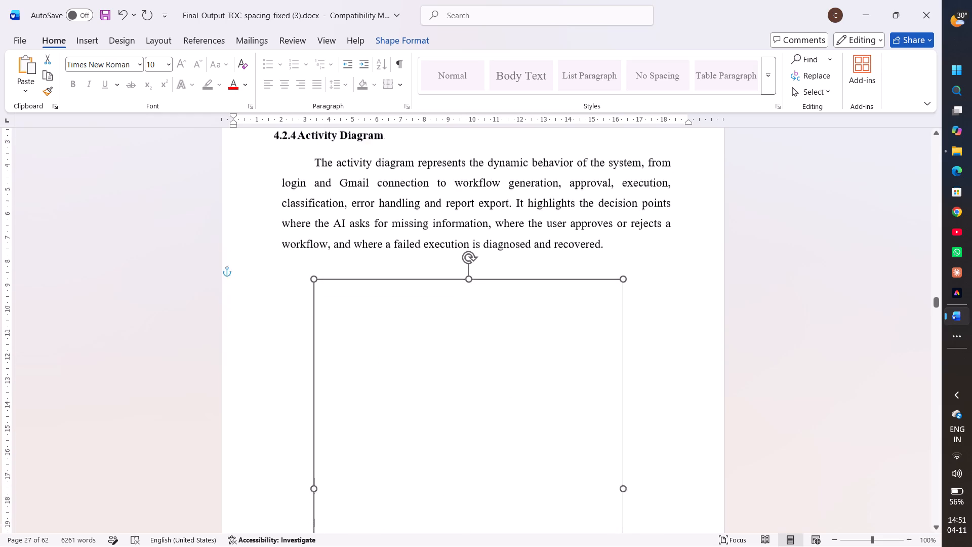
pyautogui.scroll(-1, 600, 422)
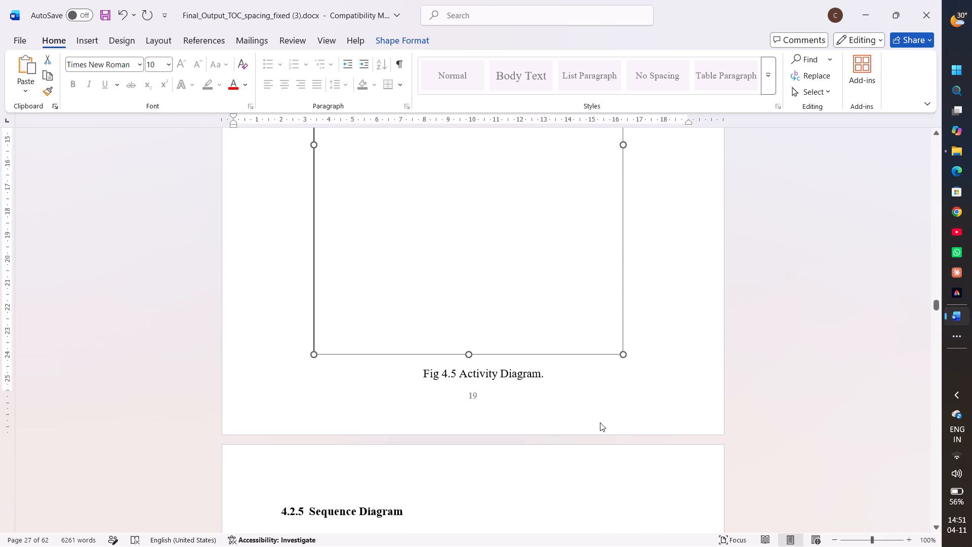
pyautogui.scroll(4, 600, 422)
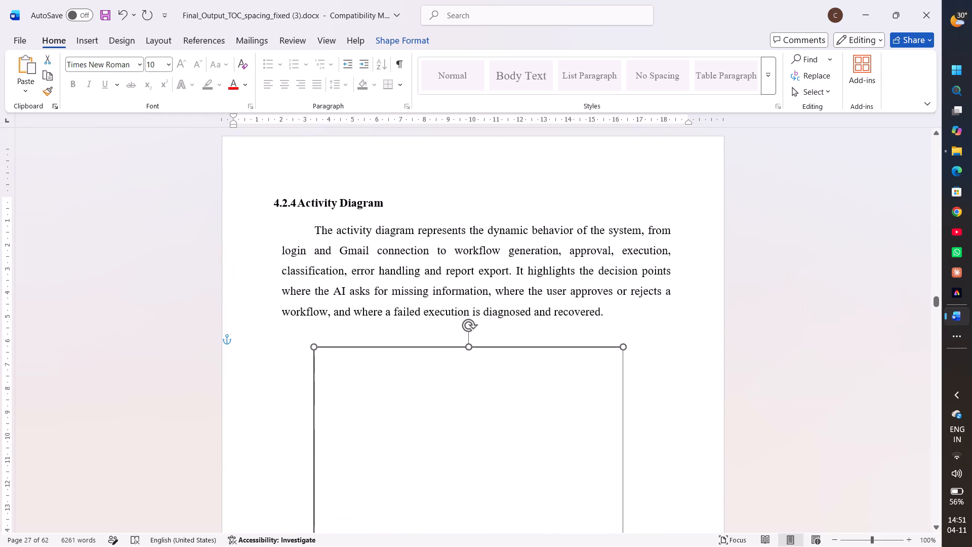
pyautogui.scroll(1, 600, 422)
pyautogui.scroll(-2, 600, 422)
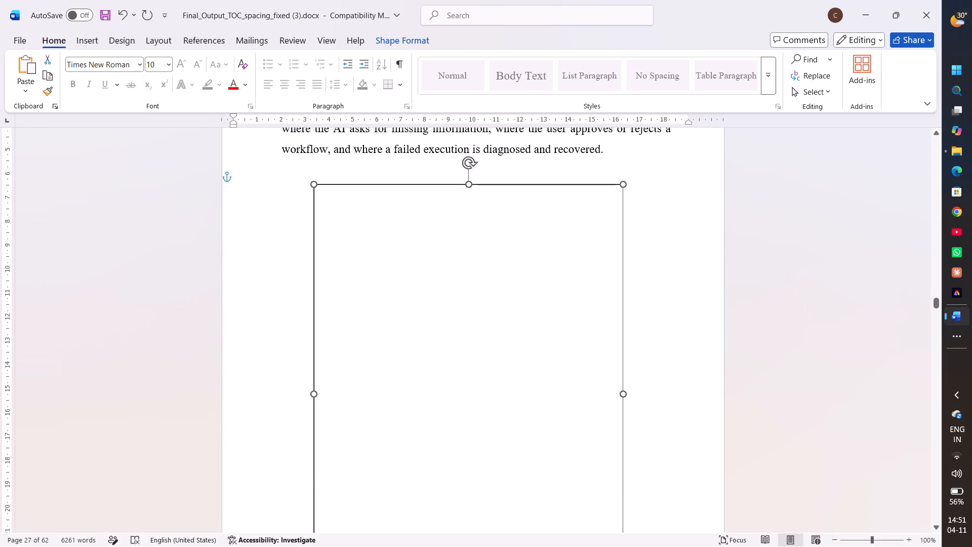
# Switch from the report to the Downloads folder window in File Explorer.
pyautogui.hotkey('alt', 'Tab')
pyautogui.hotkey('alt', 'Tab')
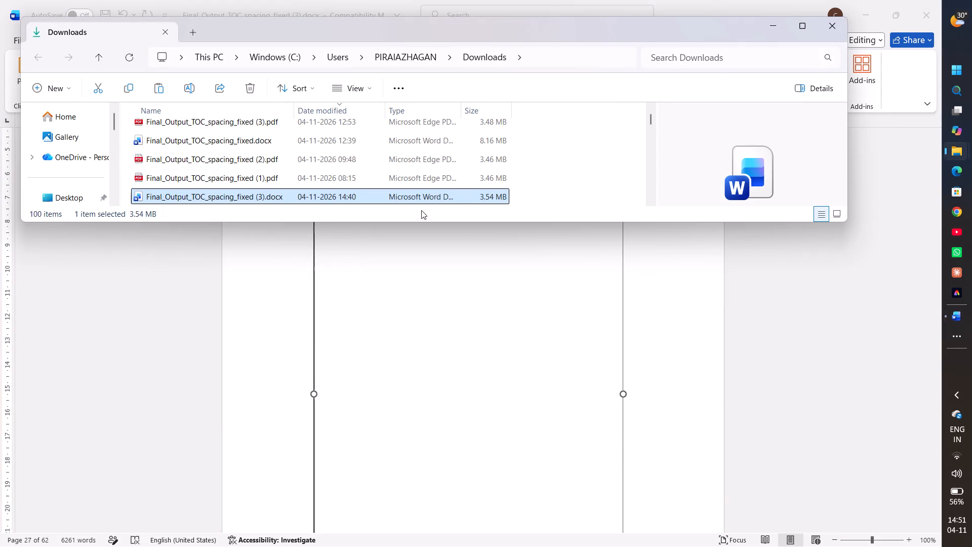
# Open the document Final_Output_TOC_spacing_fixed.docx from the Downloads folder.
pyautogui.doubleClick(402, 143)
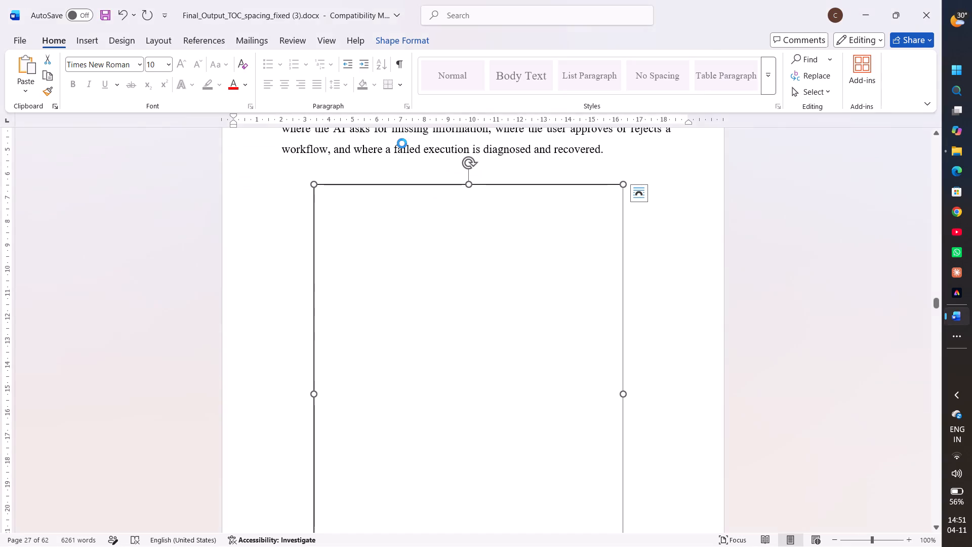
# Find the 4.2.4 Activity Diagram section in Final_Output_TOC_spacing_fixed.docx and copy its activity diagram picture.
pyautogui.scroll(-14, 429, 251)
pyautogui.scroll(-18, 429, 251)
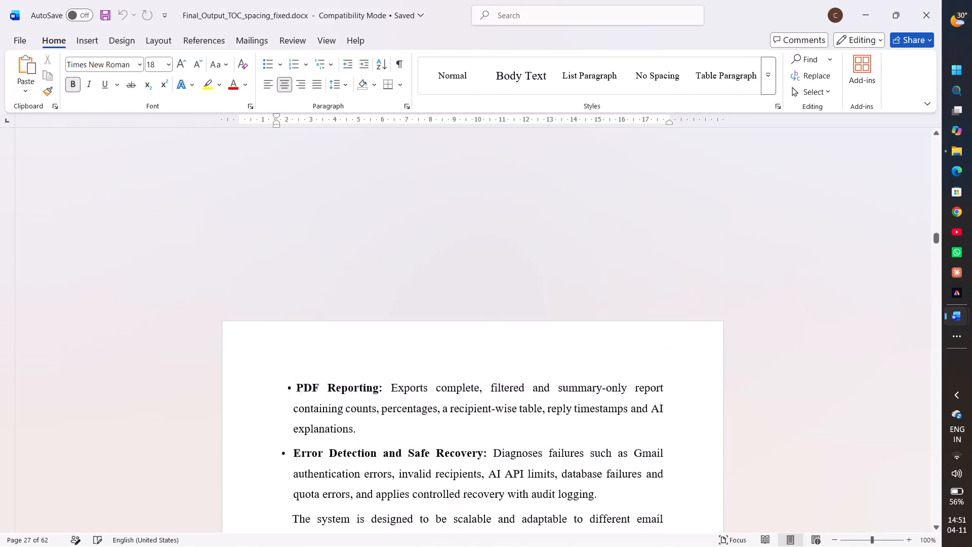
pyautogui.scroll(-12, 429, 251)
pyautogui.scroll(5, 429, 251)
pyautogui.scroll(-1, 429, 251)
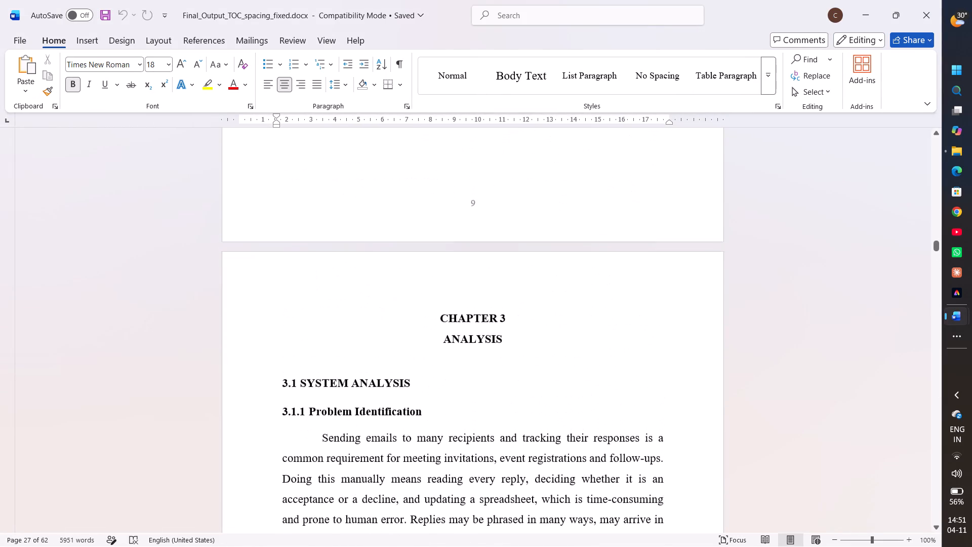
pyautogui.scroll(-5, 429, 251)
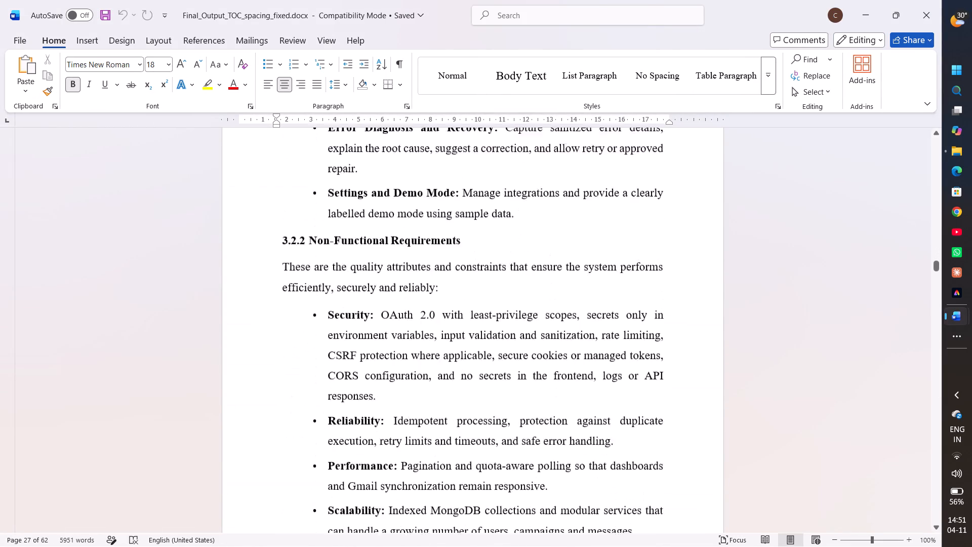
pyautogui.scroll(-5, 429, 251)
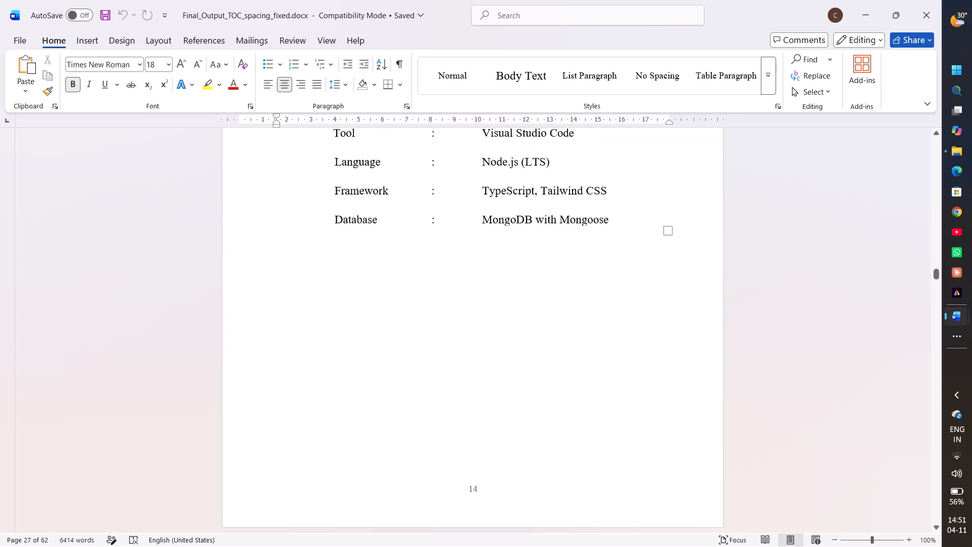
pyautogui.scroll(-5, 429, 251)
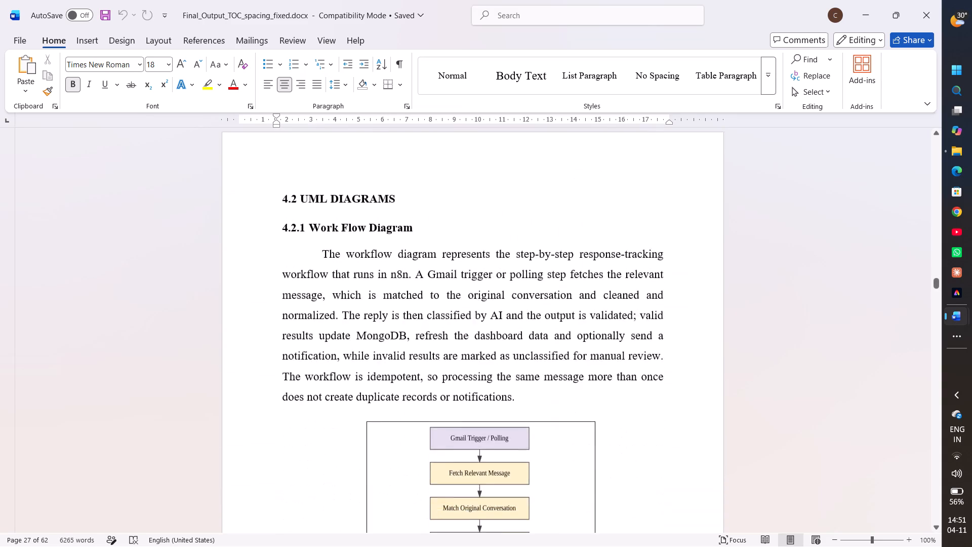
pyautogui.scroll(-5, 429, 251)
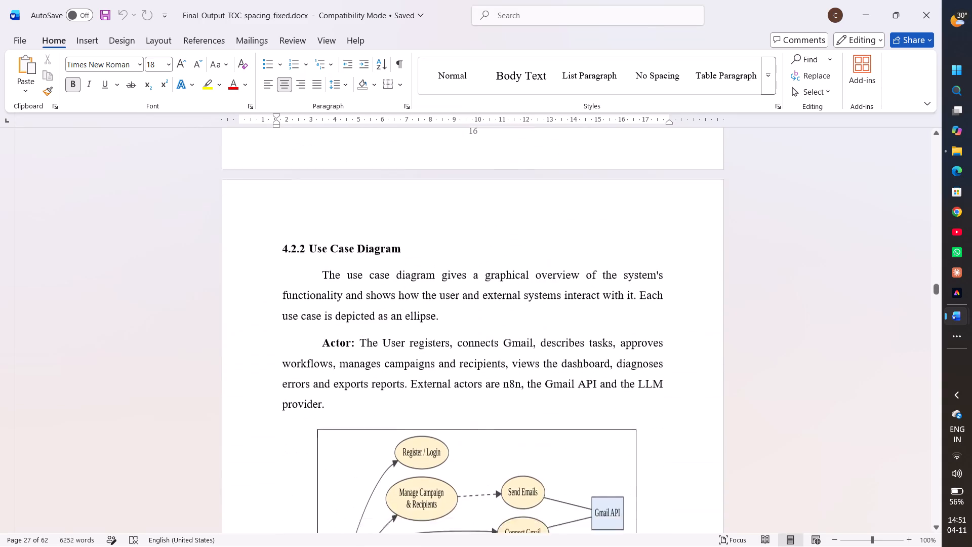
pyautogui.scroll(-5, 429, 251)
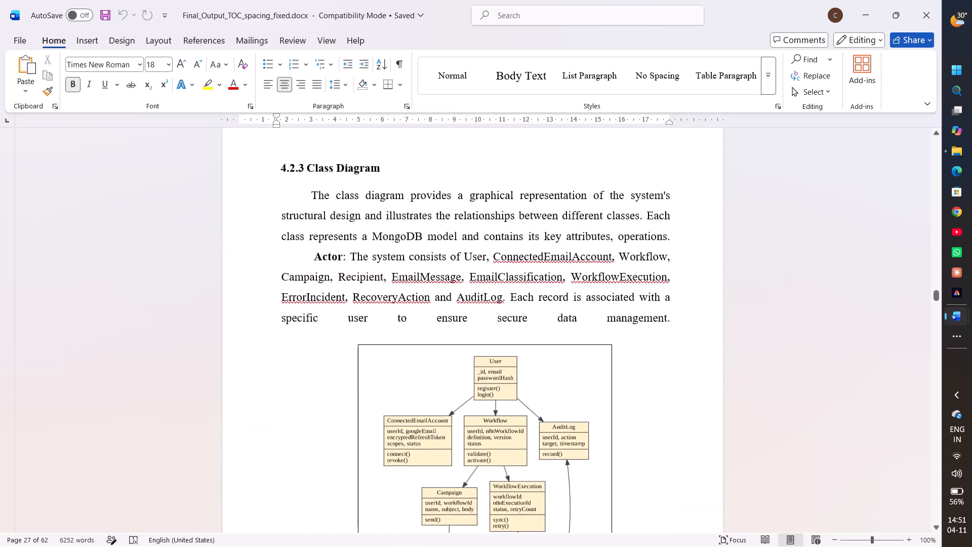
pyautogui.scroll(-2, 429, 251)
pyautogui.scroll(-1, 431, 344)
pyautogui.hotkey('alt', 'Tab')
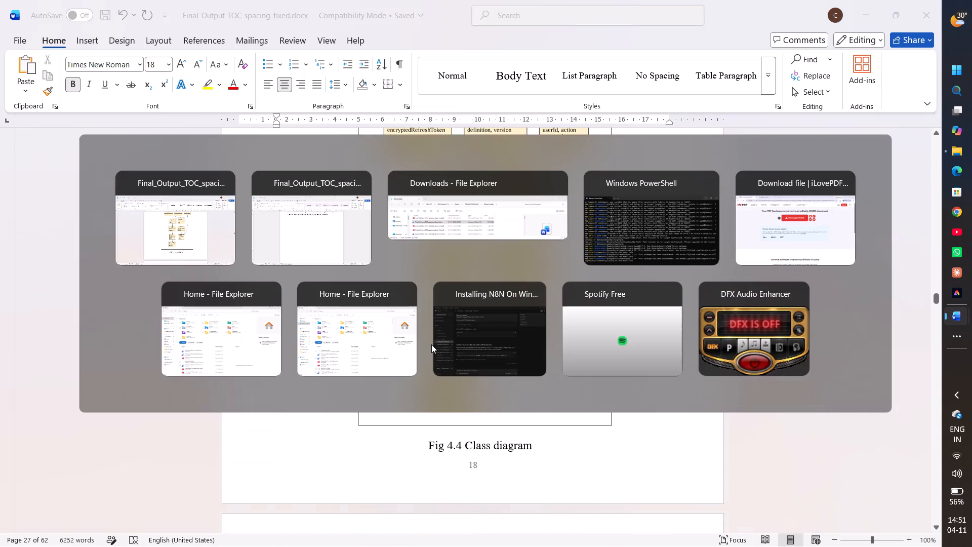
pyautogui.click(431, 344)
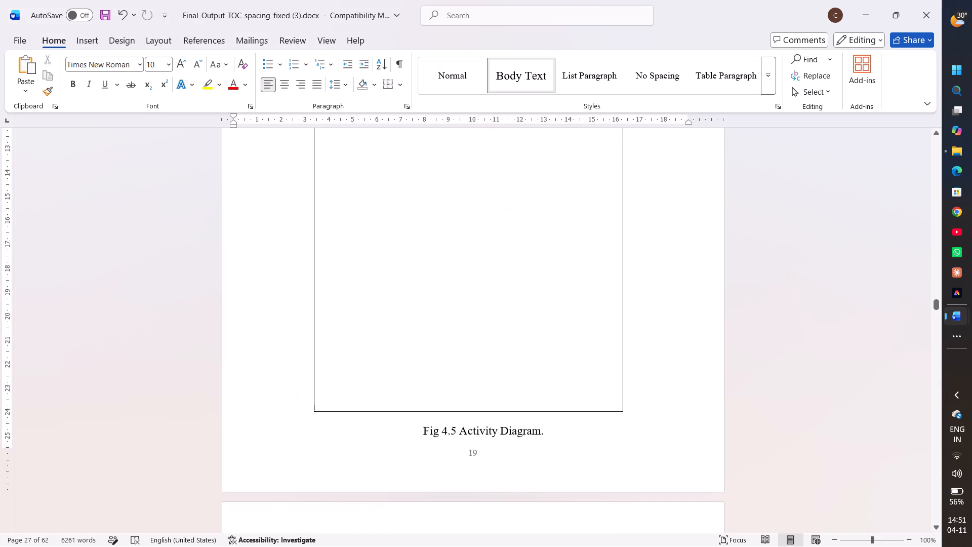
pyautogui.hotkey('alt', 'Tab')
pyautogui.scroll(-1, 450, 391)
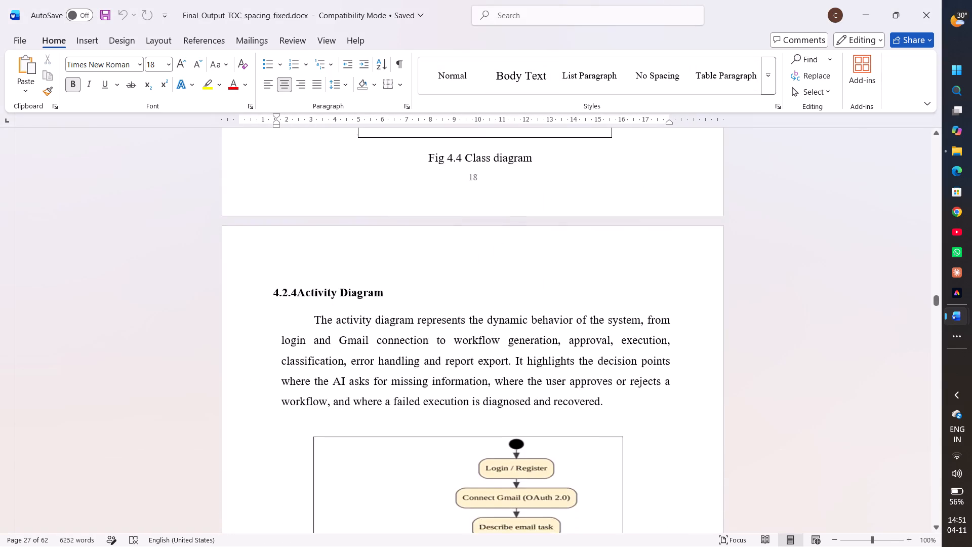
pyautogui.scroll(-2, 450, 391)
pyautogui.click(450, 391)
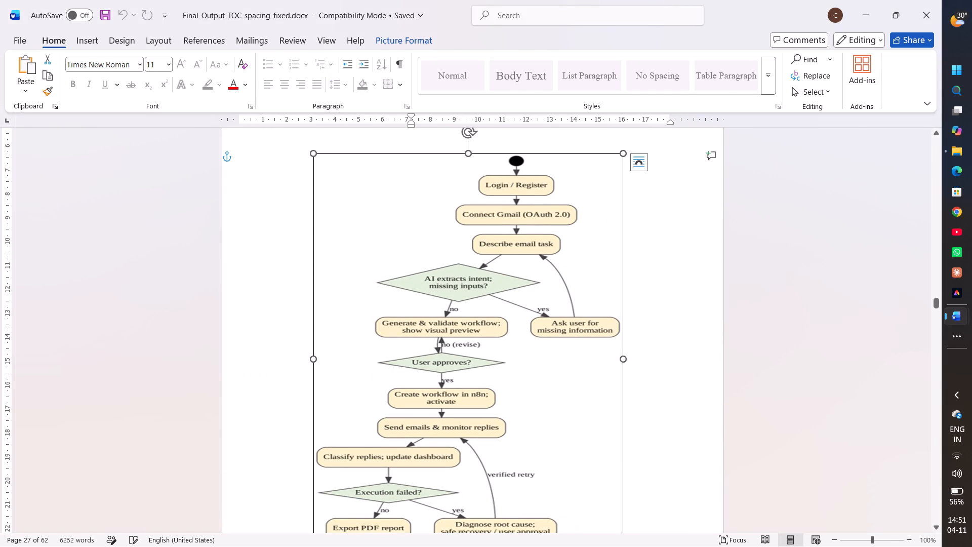
pyautogui.hotkey('ctrl', 'c')
# Switch to Final_Output_TOC_spacing_fixed (3).docx and paste the copied activity diagram at the empty frame above the Fig 4.5 caption.
pyautogui.hotkey('alt', 'Tab')
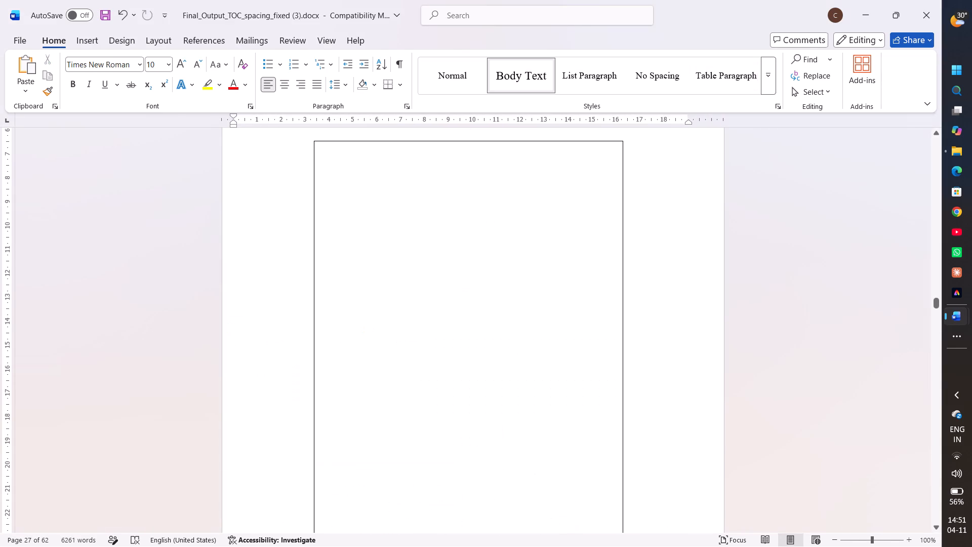
pyautogui.click(448, 380)
pyautogui.click(327, 199)
pyautogui.hotkey('ctrl', 'v')
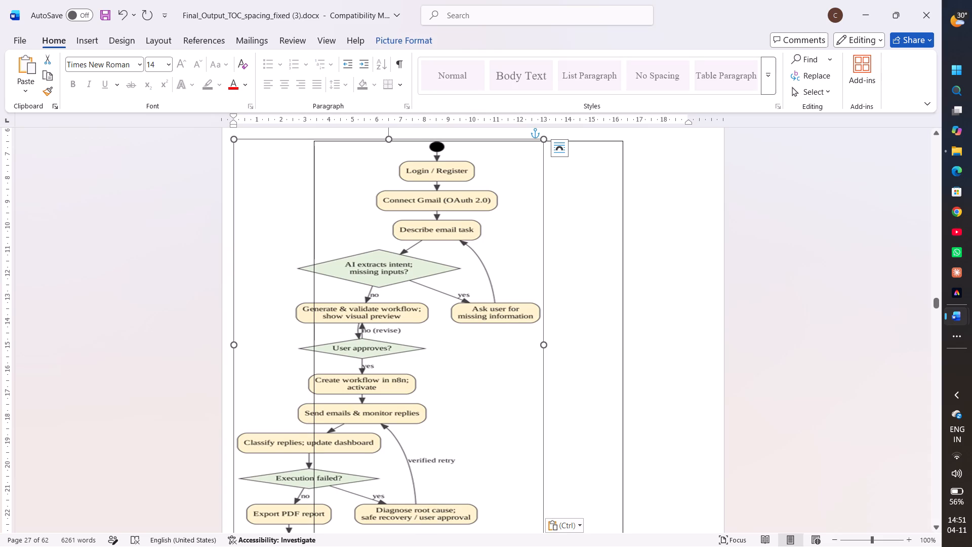
# Move the pasted activity diagram into alignment with the rectangular frame above the Fig 4.5 caption and deselect it.
pyautogui.click(557, 144)
pyautogui.click(591, 243)
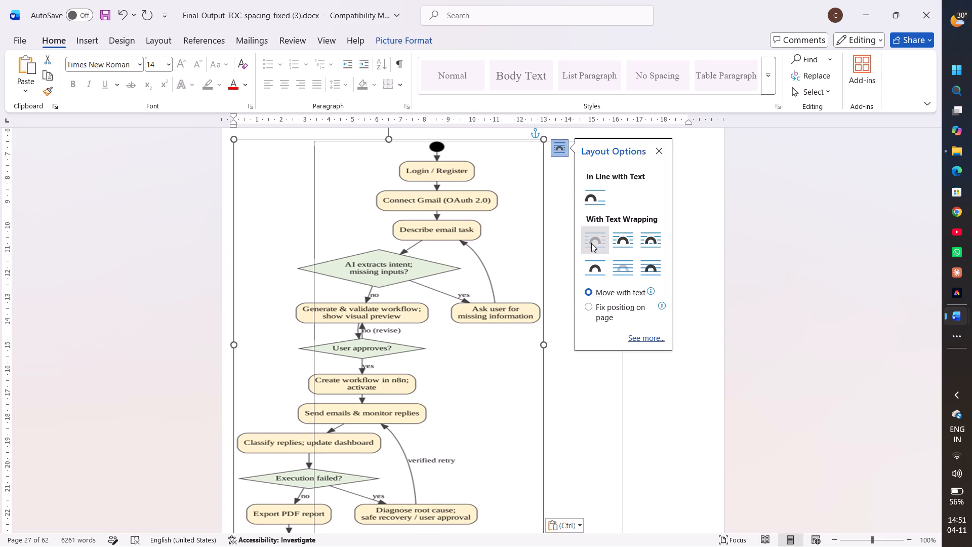
pyautogui.moveTo(525, 259); pyautogui.dragTo(596, 260)
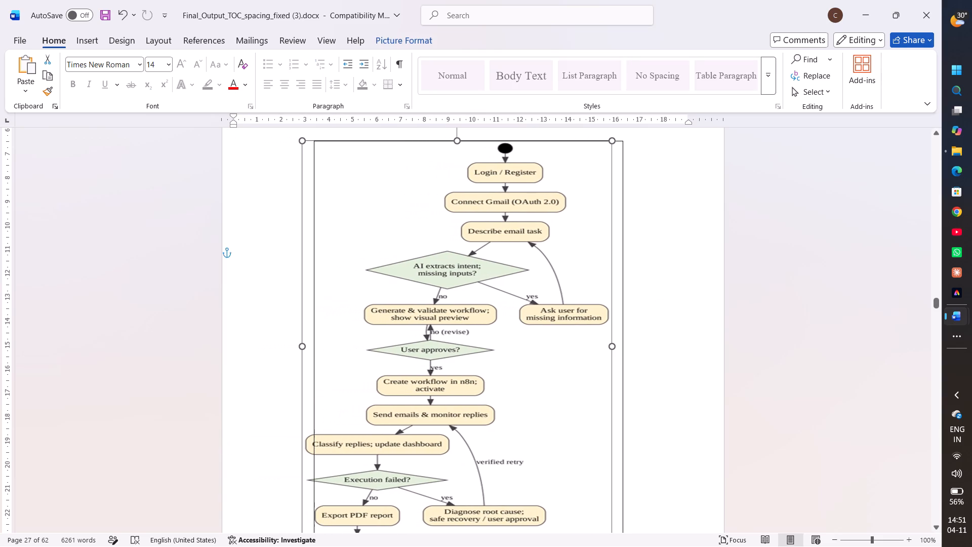
pyautogui.moveTo(596, 260); pyautogui.dragTo(602, 262)
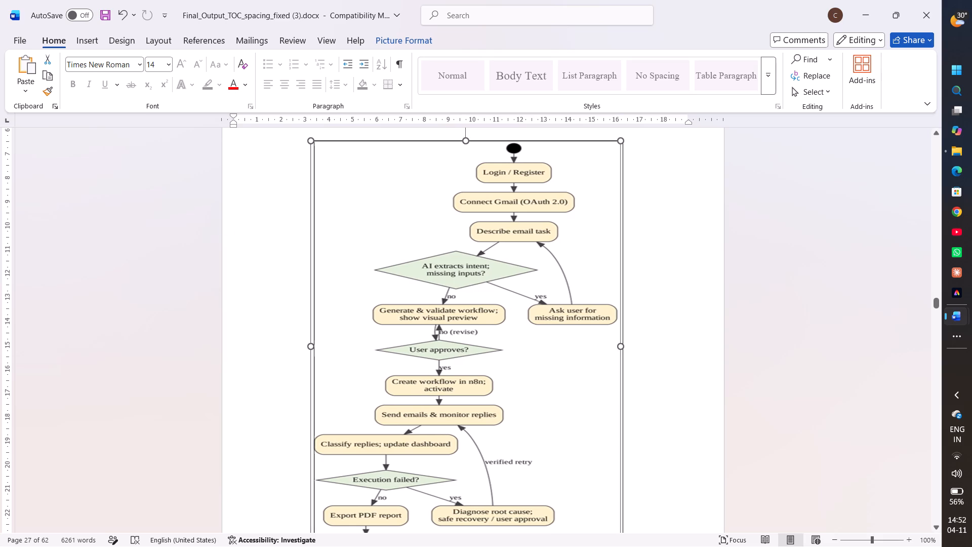
pyautogui.moveTo(602, 262); pyautogui.dragTo(604, 262)
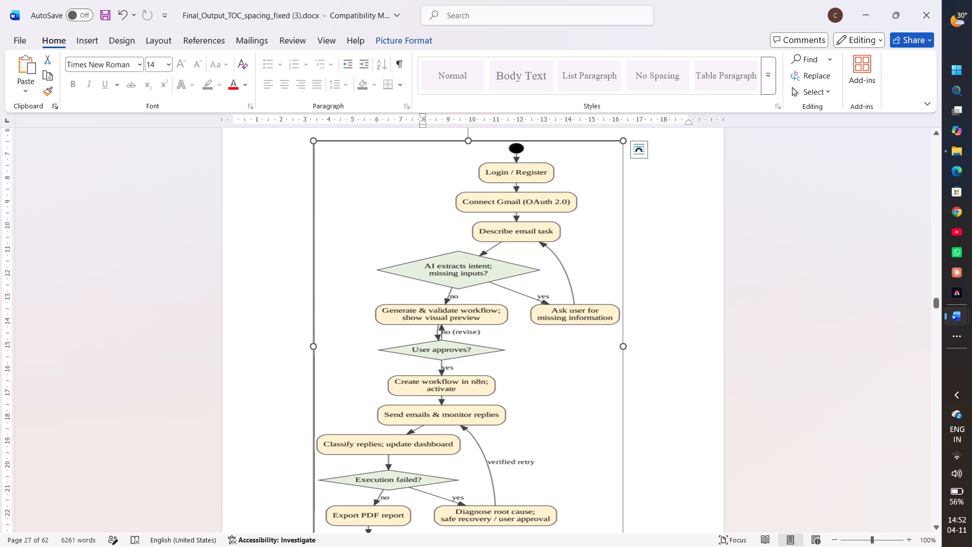
pyautogui.click(879, 328)
# Save the report Final_Output_TOC_spacing_fixed (3).docx with the replaced activity diagram.
pyautogui.scroll(-2, 879, 328)
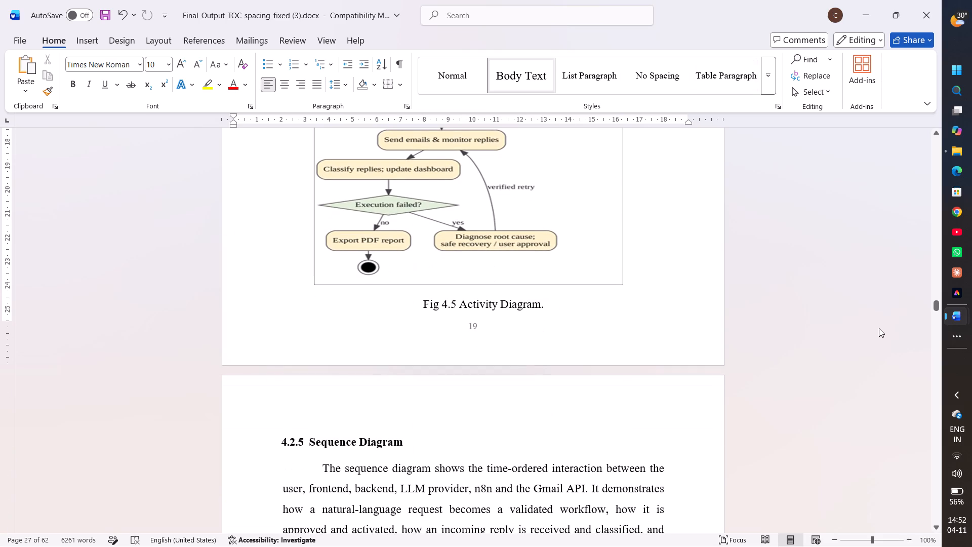
pyautogui.hotkey('ctrl', 's')
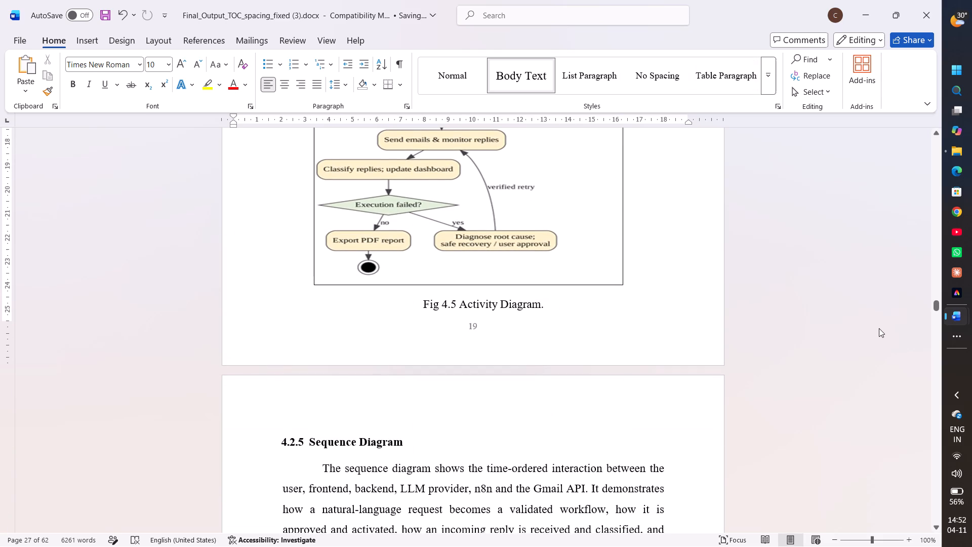
# Switch to the Windows PowerShell window to check the progress of the n8n installation.
pyautogui.hotkey('alt', 'Tab')
pyautogui.hotkey('alt', 'Tab')
pyautogui.hotkey('alt', 'Tab')
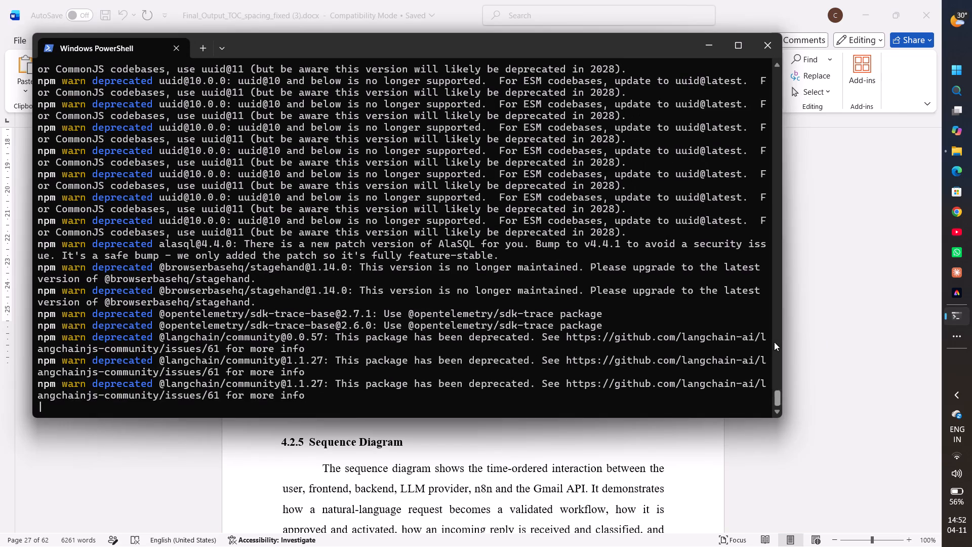
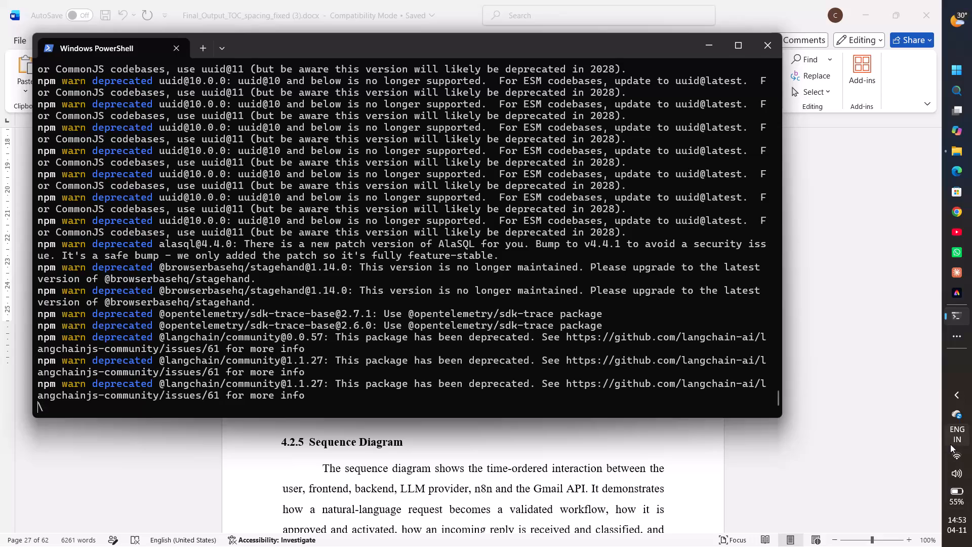
# Check the Wi-Fi connection and look through the list of available wireless networks.
pyautogui.click(960, 457)
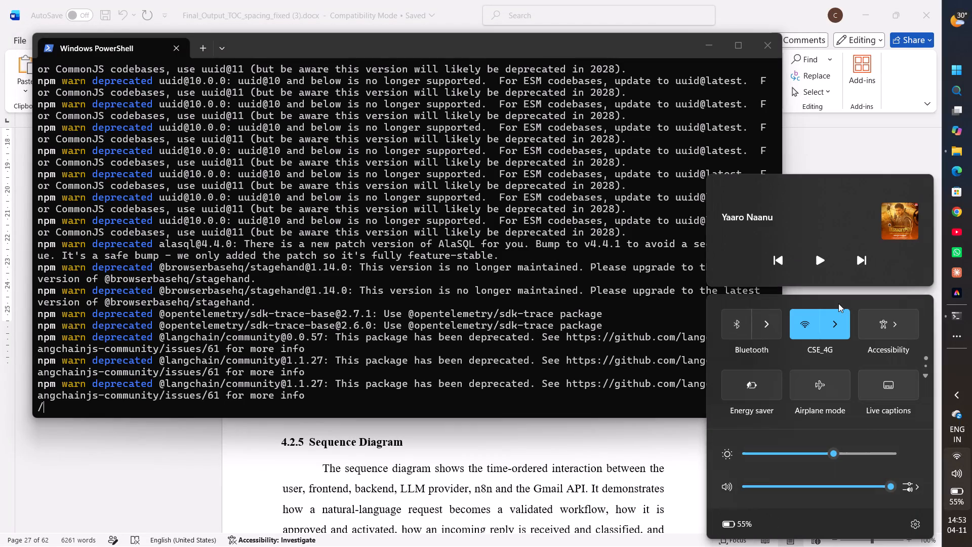
pyautogui.click(836, 329)
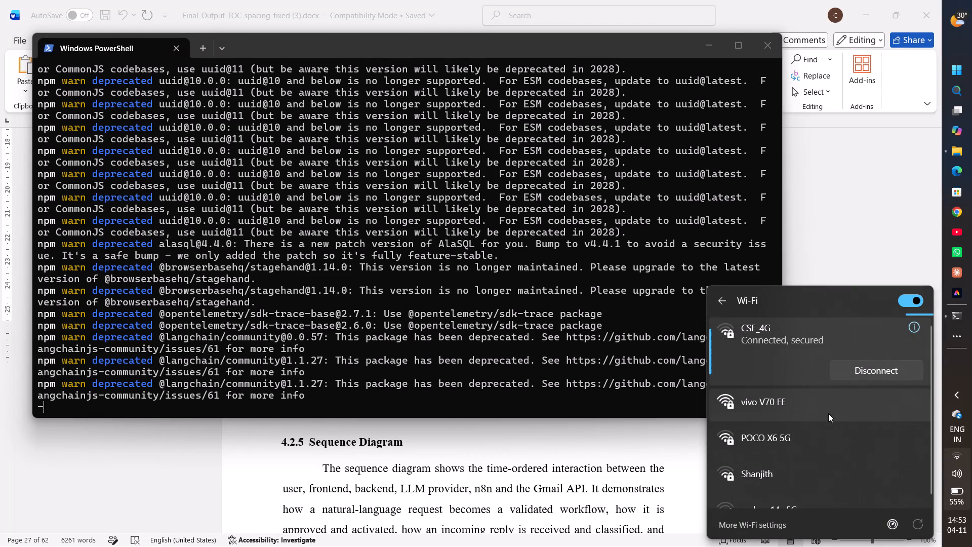
pyautogui.scroll(-2, 828, 413)
pyautogui.scroll(4, 828, 413)
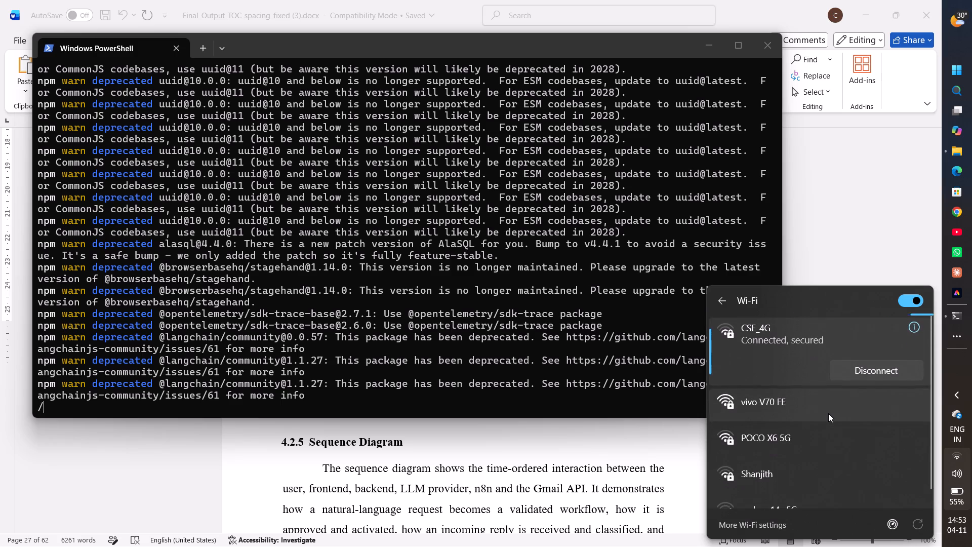
# Close the Wi-Fi network list and return to the report Final_Output_TOC_spacing_fixed (3).docx at the Fig 4.5 Activity Diagram.
pyautogui.click(869, 174)
pyautogui.hotkey('alt', 'Tab')
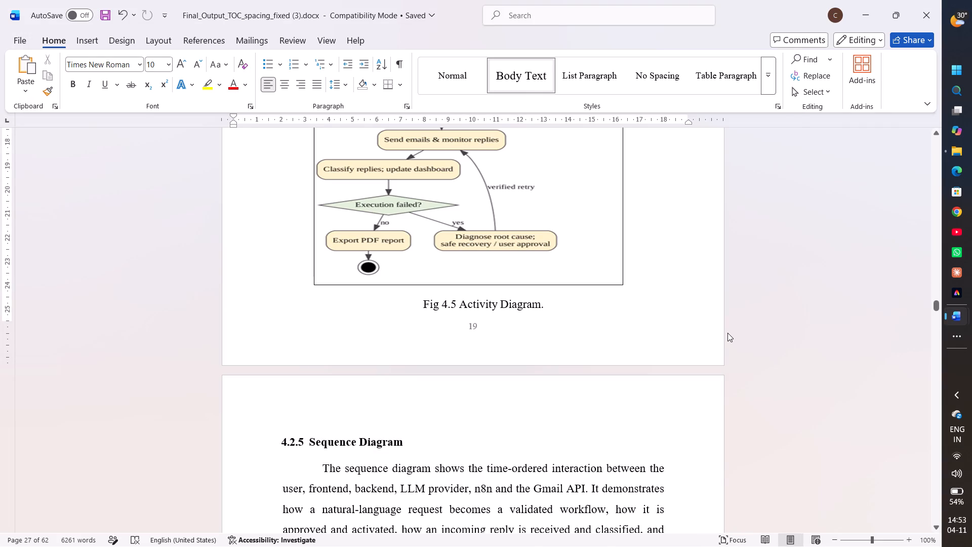
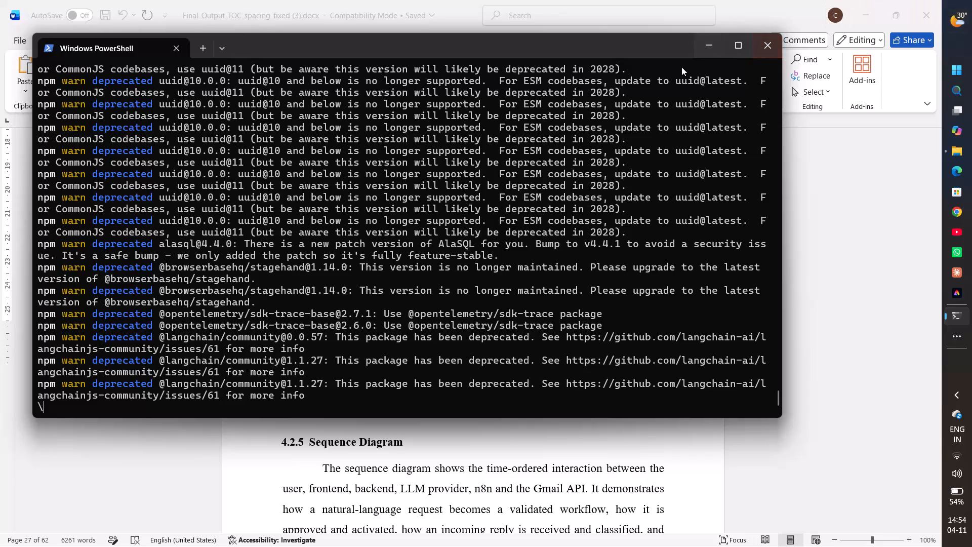
# Return from the terminal to the report and insert five spaces before the Operating System row's colon in section 3.2.4 Software Specification.
pyautogui.click(715, 46)
pyautogui.scroll(3, 680, 243)
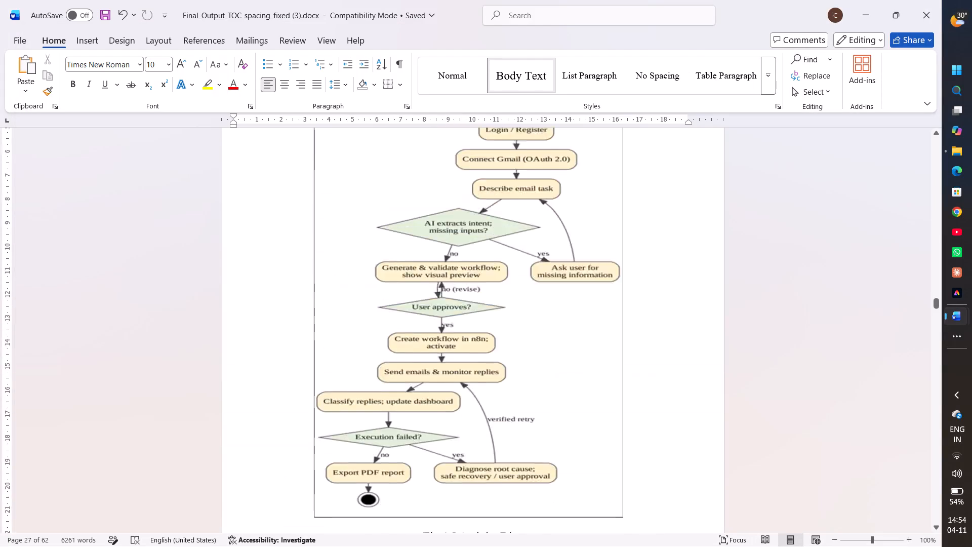
pyautogui.scroll(11, 680, 243)
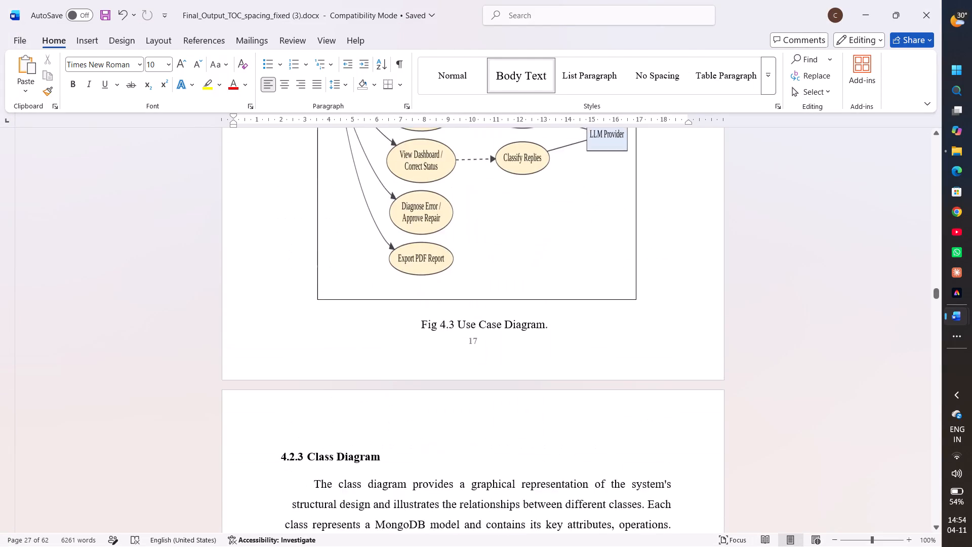
pyautogui.scroll(4, 680, 243)
pyautogui.scroll(-1, 680, 243)
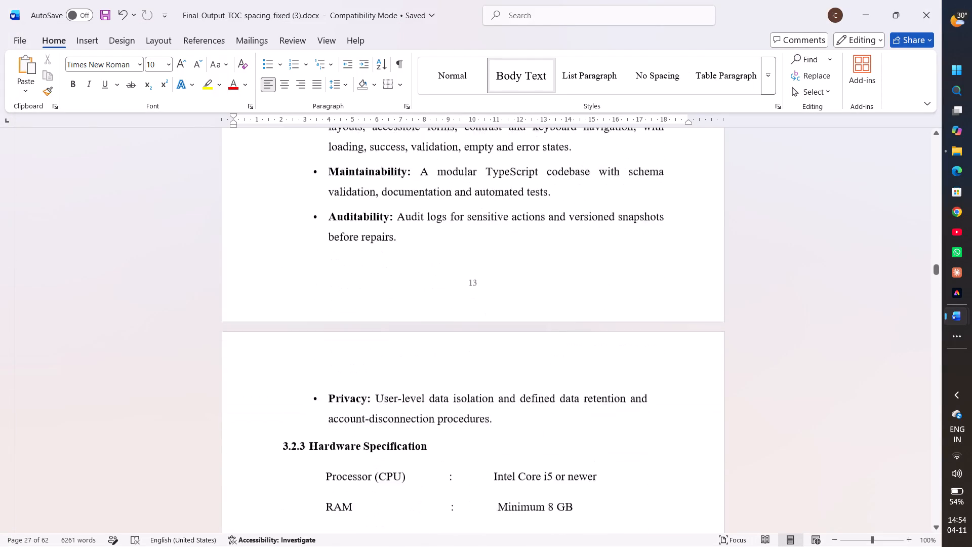
pyautogui.scroll(-2, 680, 243)
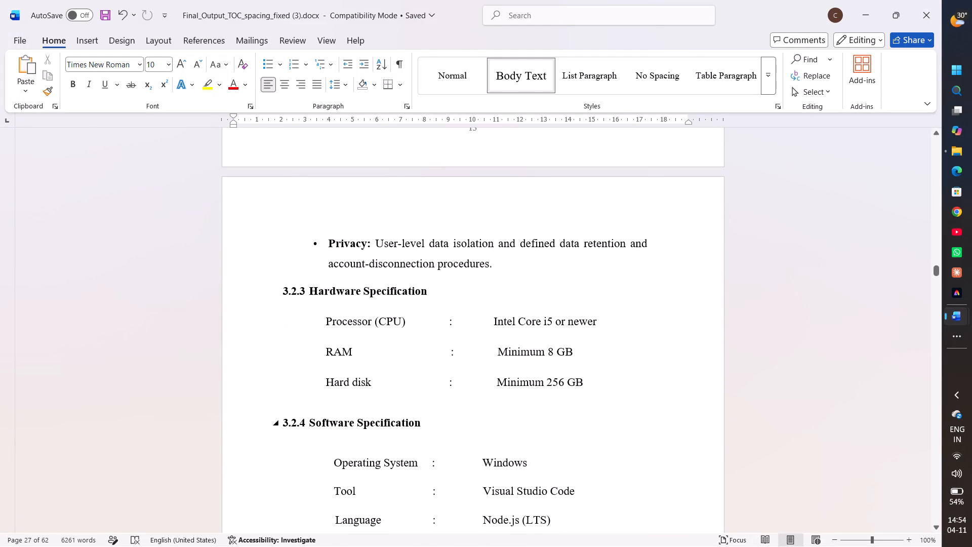
pyautogui.click(429, 463)
pyautogui.press('space')
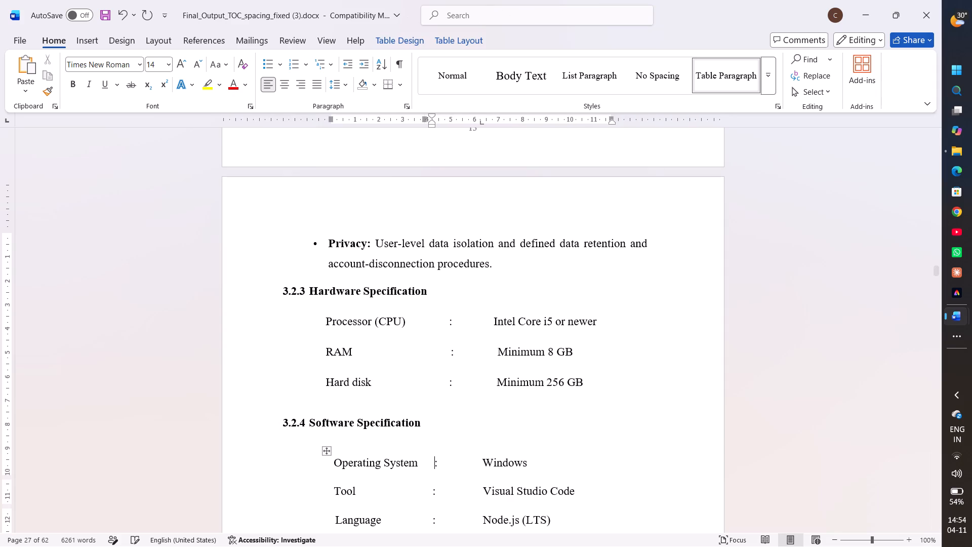
pyautogui.press('space')
pyautogui.press('space')
pyautogui.press('space')
pyautogui.press('space')
# Insert five spaces before the colon in the Tool row to line it up with the Operating System row's colon.
pyautogui.click(431, 490)
pyautogui.press('space')
pyautogui.press('space')
pyautogui.press('space')
pyautogui.press('space')
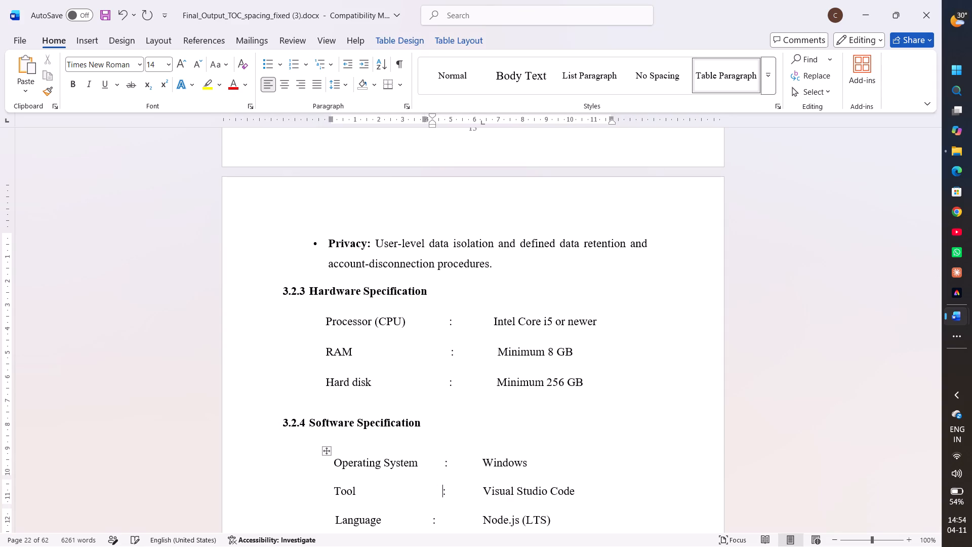
pyautogui.press('space')
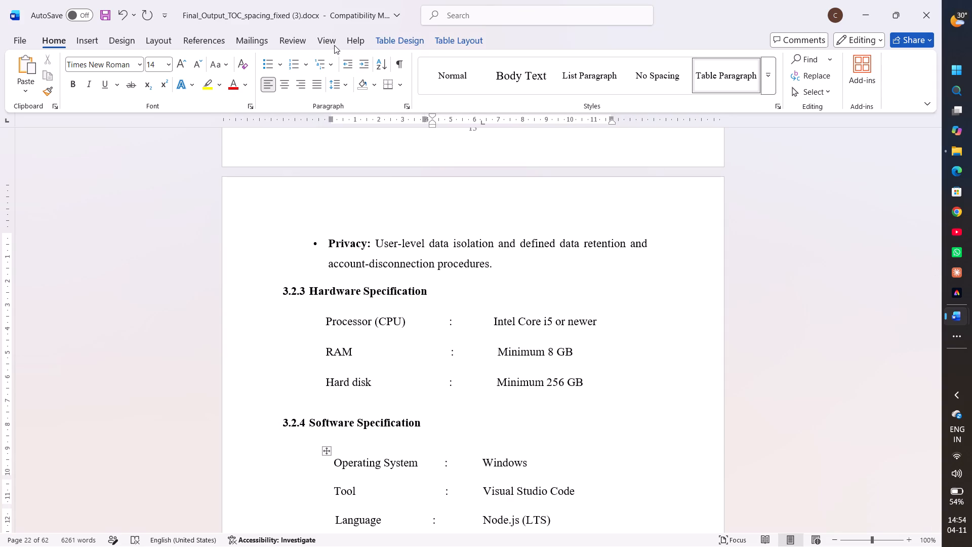
# Show the gridlines on the document pages as an alignment guide.
pyautogui.click(329, 42)
pyautogui.click(292, 77)
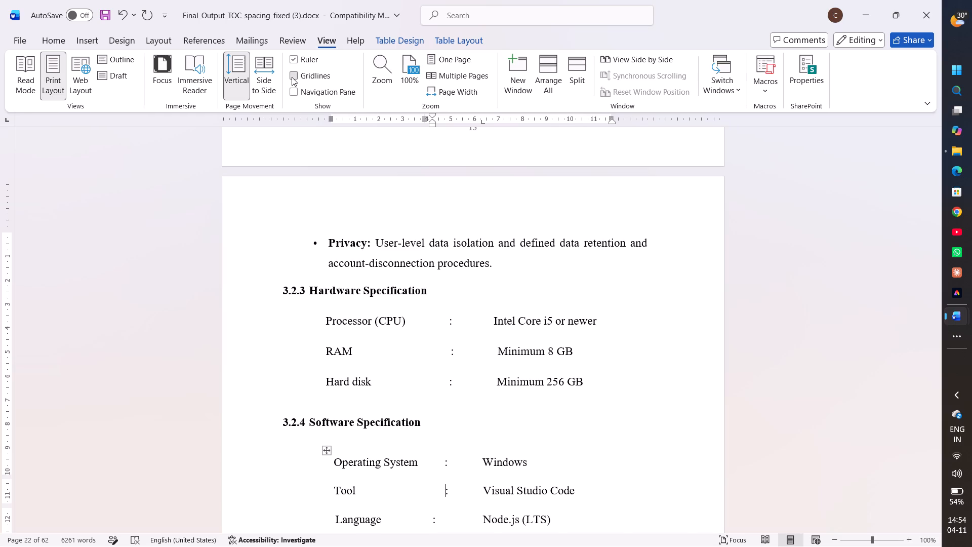
# Insert one more space before the colon in both the Operating System and Tool rows.
pyautogui.click(441, 462)
pyautogui.press('space')
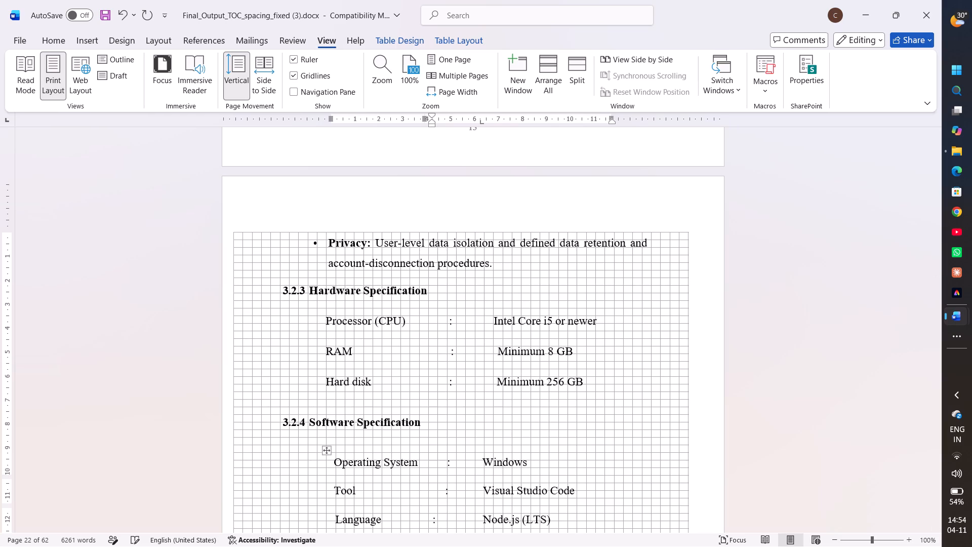
pyautogui.click(444, 490)
pyautogui.press('space')
# Insert six spaces before the colon in the Language row to align it with the colons above.
pyautogui.click(431, 521)
pyautogui.press('space')
pyautogui.press('space')
pyautogui.press('space')
pyautogui.press('space')
pyautogui.press('space')
pyautogui.press('space')
# Replace the gap before the Processor (CPU) colon in section 3.2.3 with individual spaces, keeping it in line with the other colons.
pyautogui.scroll(-1, 431, 521)
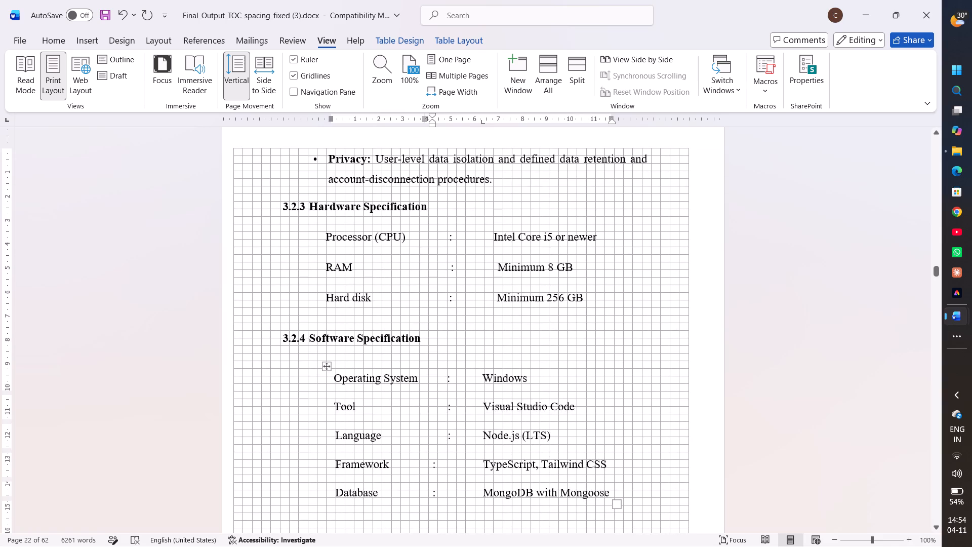
pyautogui.click(448, 240)
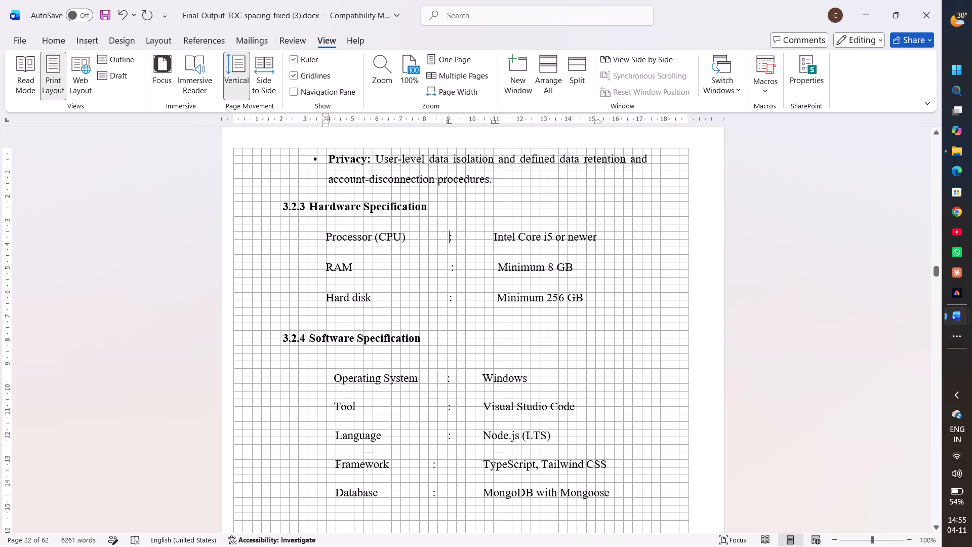
pyautogui.press('BackSpace')
pyautogui.press('space')
pyautogui.press('space')
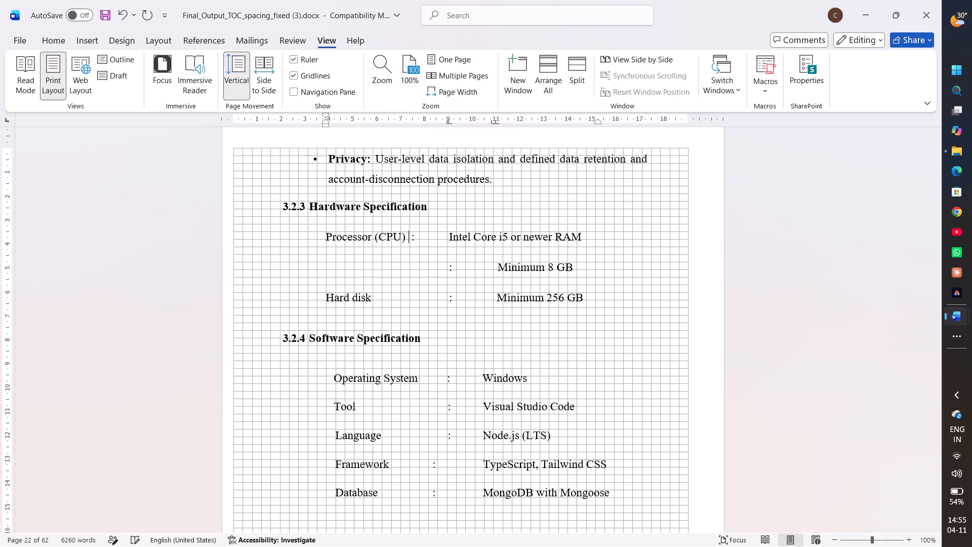
pyautogui.press('space')
pyautogui.press('space')
pyautogui.press('space')
pyautogui.press('space')
pyautogui.press('space')
pyautogui.press('space')
pyautogui.press('space')
pyautogui.press('space')
pyautogui.press('space')
pyautogui.press('space')
pyautogui.press('space')
pyautogui.press('space')
pyautogui.press('space')
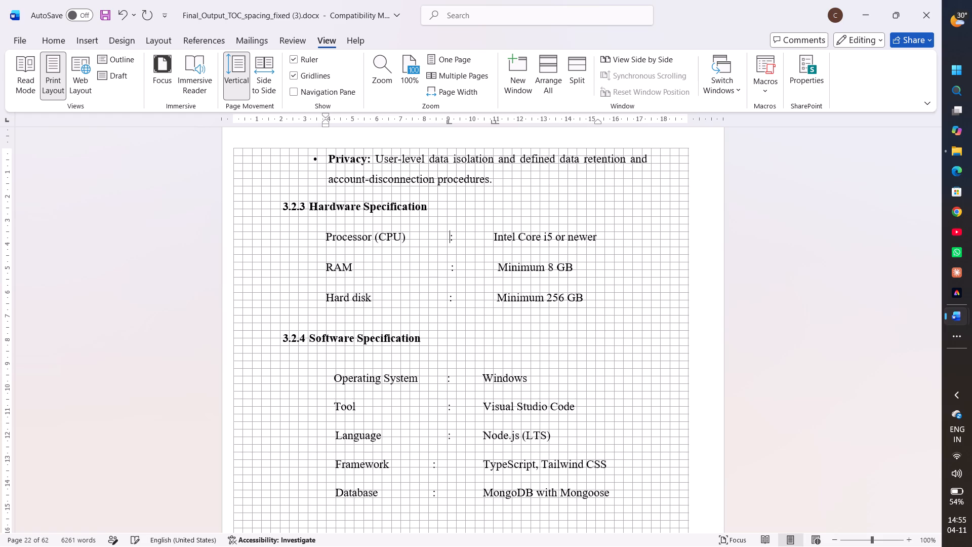
pyautogui.press('space')
pyautogui.press('BackSpace')
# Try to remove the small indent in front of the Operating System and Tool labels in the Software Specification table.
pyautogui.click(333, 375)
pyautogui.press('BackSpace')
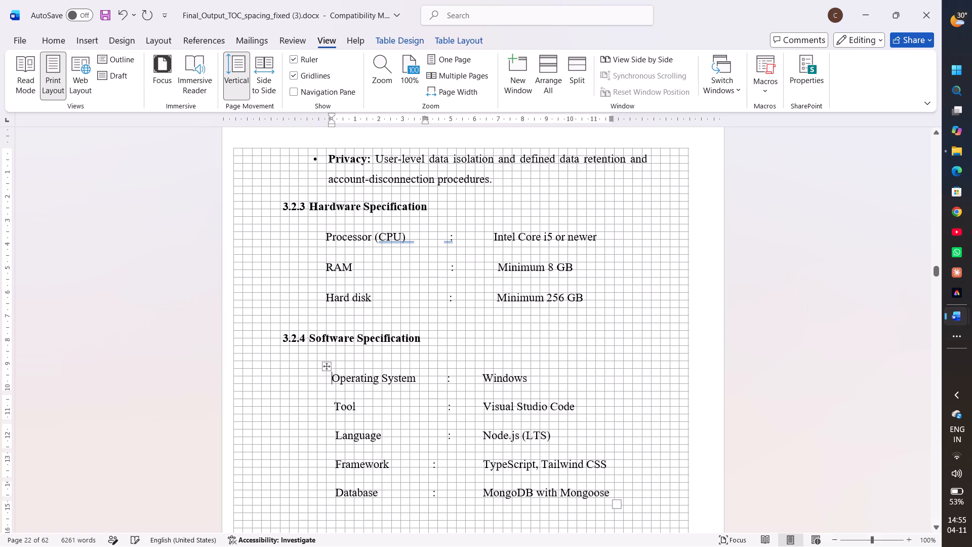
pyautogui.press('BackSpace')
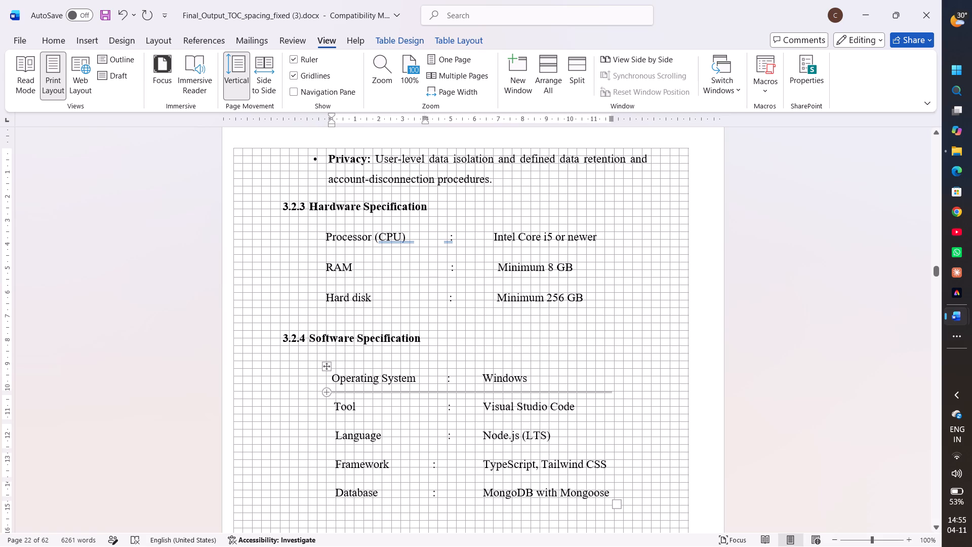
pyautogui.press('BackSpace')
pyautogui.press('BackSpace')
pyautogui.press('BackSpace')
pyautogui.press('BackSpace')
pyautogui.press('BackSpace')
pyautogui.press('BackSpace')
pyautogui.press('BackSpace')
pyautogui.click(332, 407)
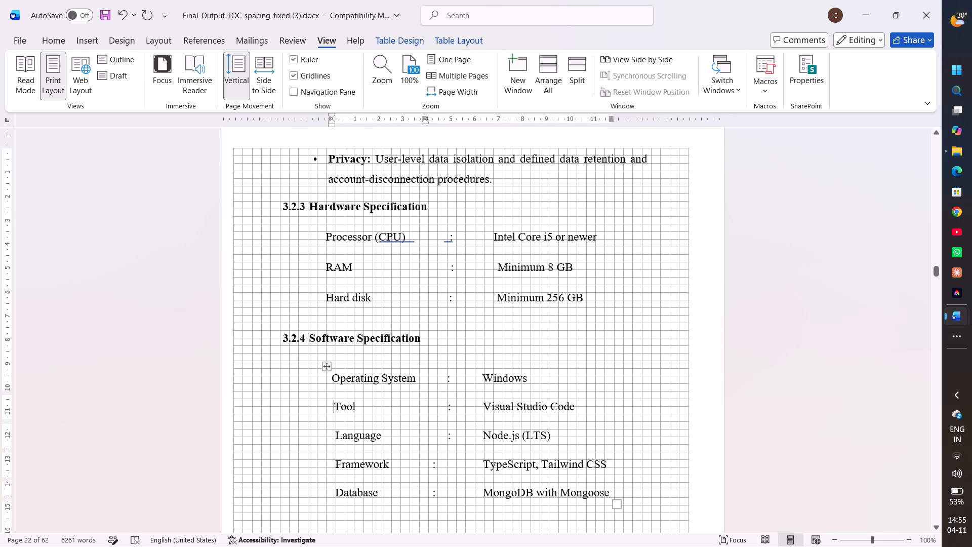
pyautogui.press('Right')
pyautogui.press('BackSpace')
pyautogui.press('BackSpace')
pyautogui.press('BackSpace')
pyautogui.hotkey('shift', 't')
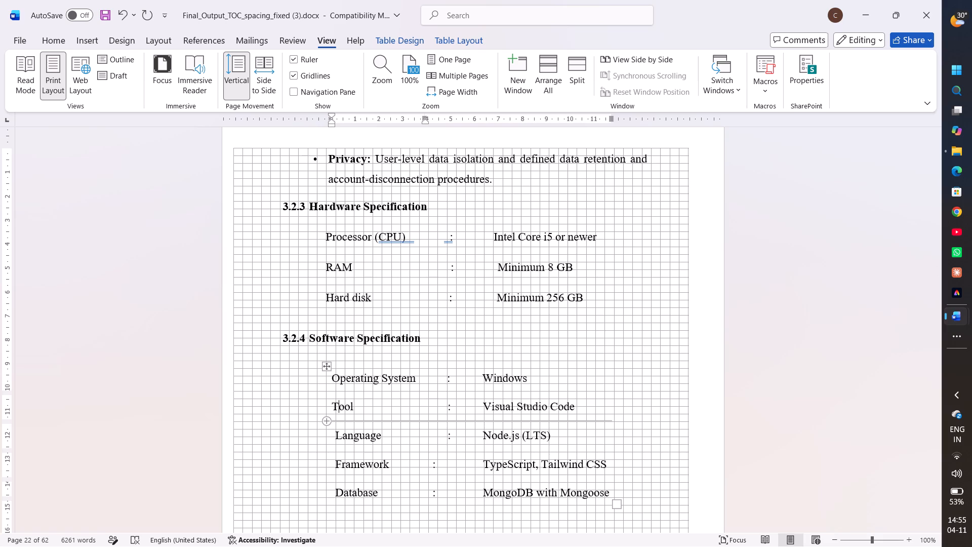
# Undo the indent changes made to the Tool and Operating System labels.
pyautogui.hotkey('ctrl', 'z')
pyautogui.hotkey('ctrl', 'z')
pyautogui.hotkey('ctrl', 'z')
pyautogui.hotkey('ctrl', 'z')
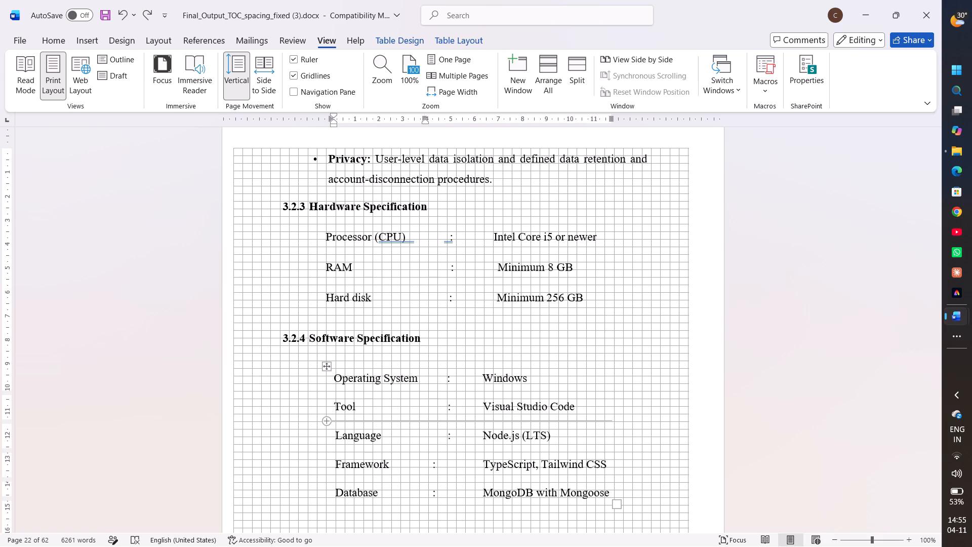
# Insert three spaces before the Hard disk label in section 3.2.3 to align it with the Software Specification labels.
pyautogui.click(324, 303)
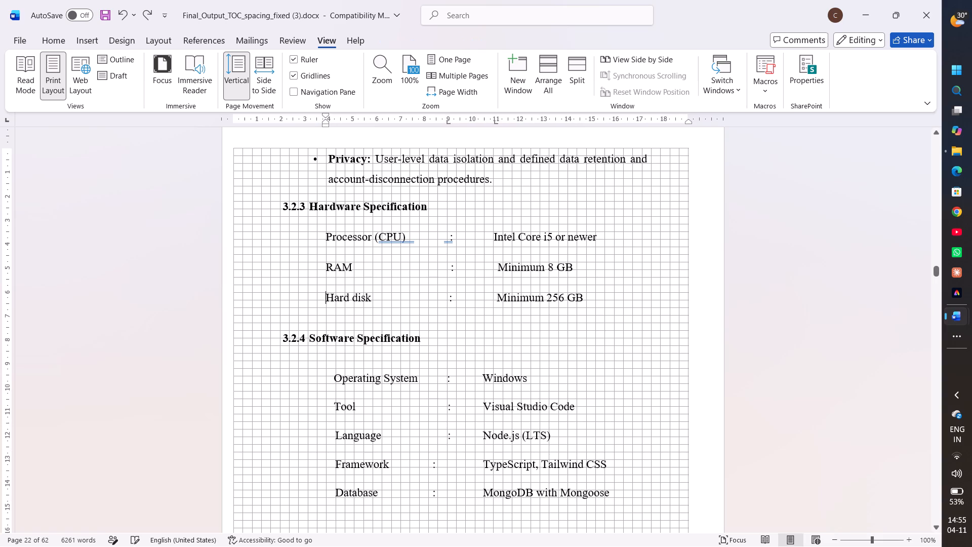
pyautogui.press('space')
pyautogui.press('space')
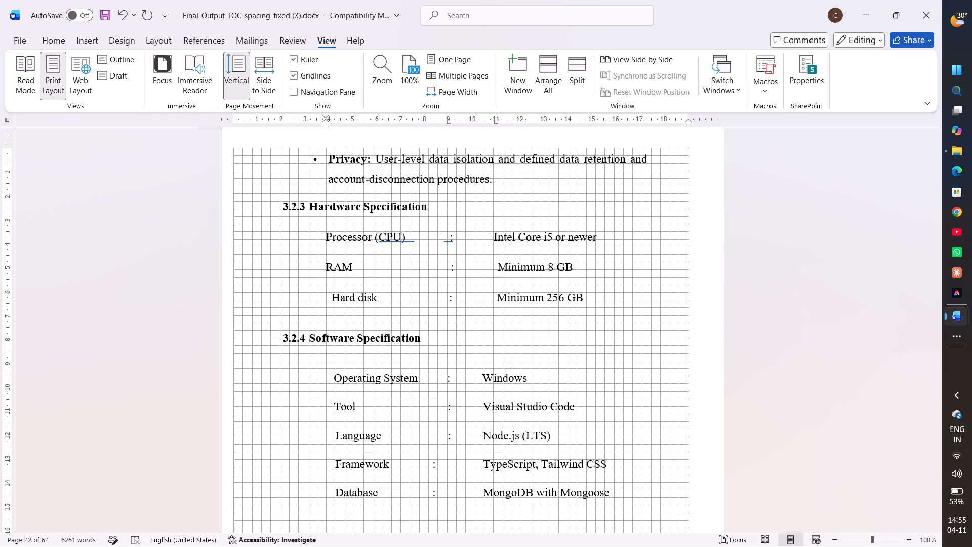
pyautogui.press('space')
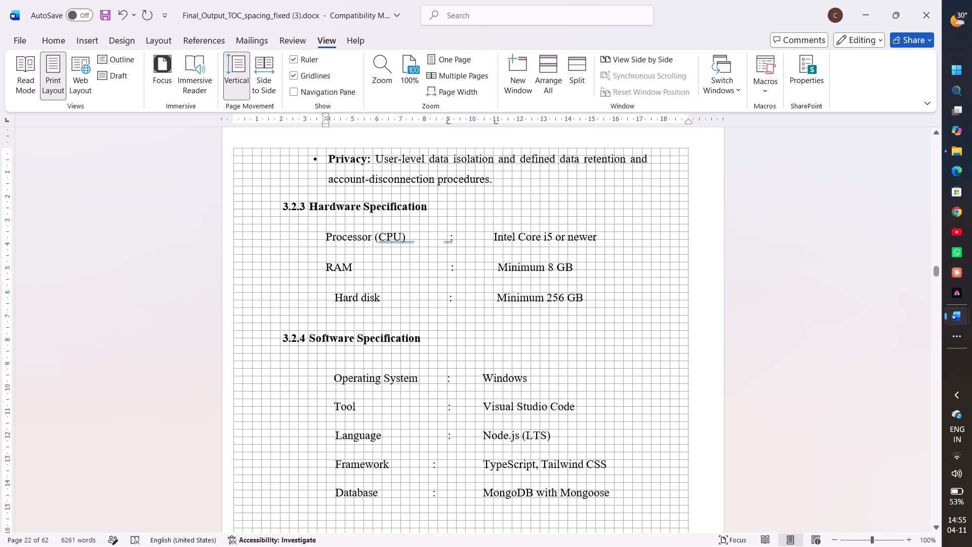
# Try to indent the RAM label in section 3.2.3 by adding six spaces before it.
pyautogui.click(323, 268)
pyautogui.press('space')
pyautogui.press('space')
pyautogui.press('space')
pyautogui.press('space')
pyautogui.press('space')
pyautogui.press('space')
# Insert three spaces before the Processor (CPU) label to align it with the Hard disk label.
pyautogui.click(326, 241)
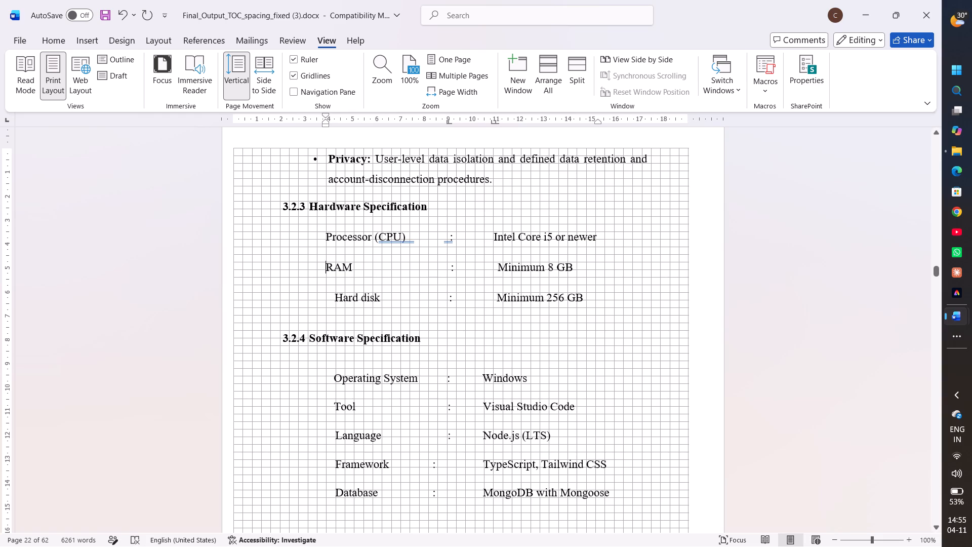
pyautogui.press('space')
pyautogui.press('space')
pyautogui.press('space')
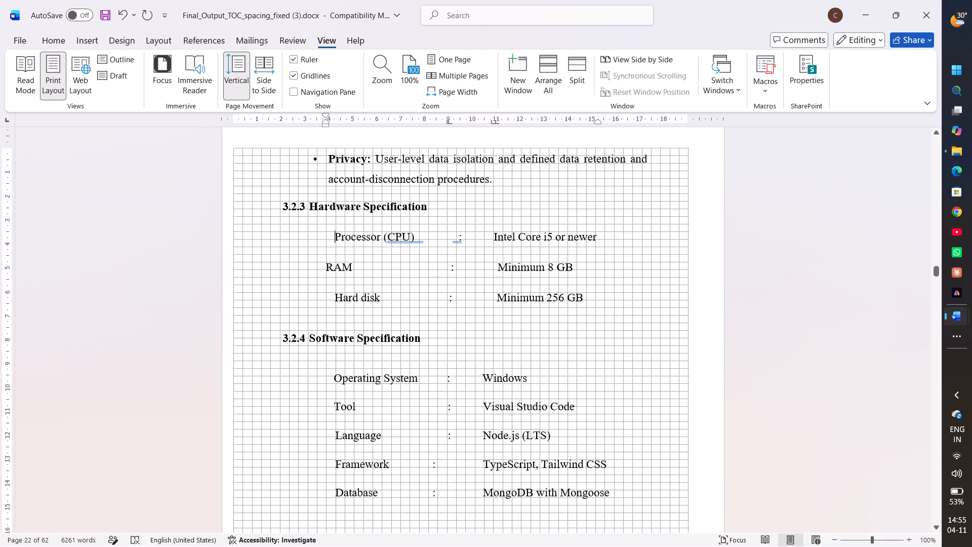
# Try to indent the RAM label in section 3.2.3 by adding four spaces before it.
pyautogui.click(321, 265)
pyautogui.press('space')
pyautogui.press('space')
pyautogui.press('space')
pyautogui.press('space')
# Delete the RAM label text in section 3.2.3 and try to indent its blank position with six spaces.
pyautogui.click(352, 267)
pyautogui.moveTo(352, 267); pyautogui.dragTo(334, 267)
pyautogui.press('BackSpace')
pyautogui.press('space')
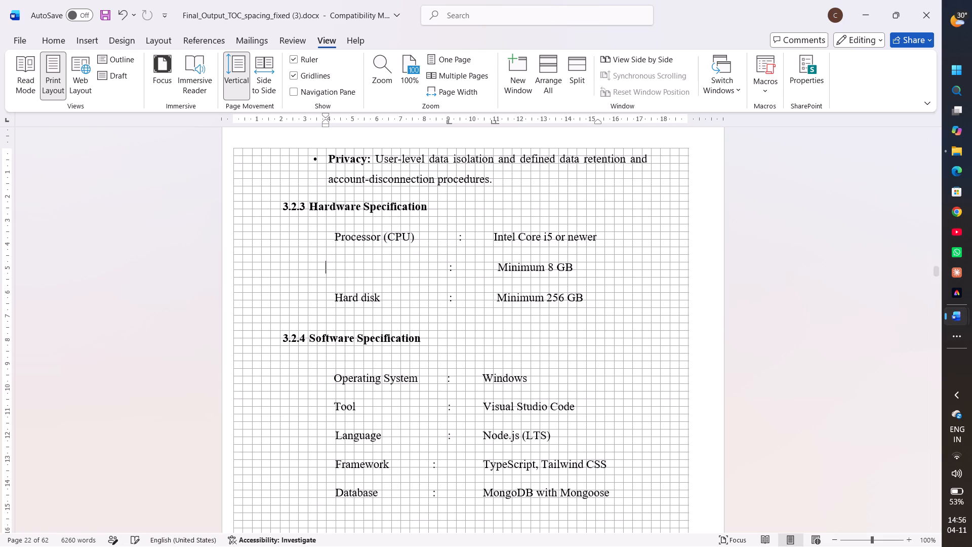
pyautogui.press('space')
pyautogui.press('space')
pyautogui.press('space')
pyautogui.press('space')
pyautogui.press('space')
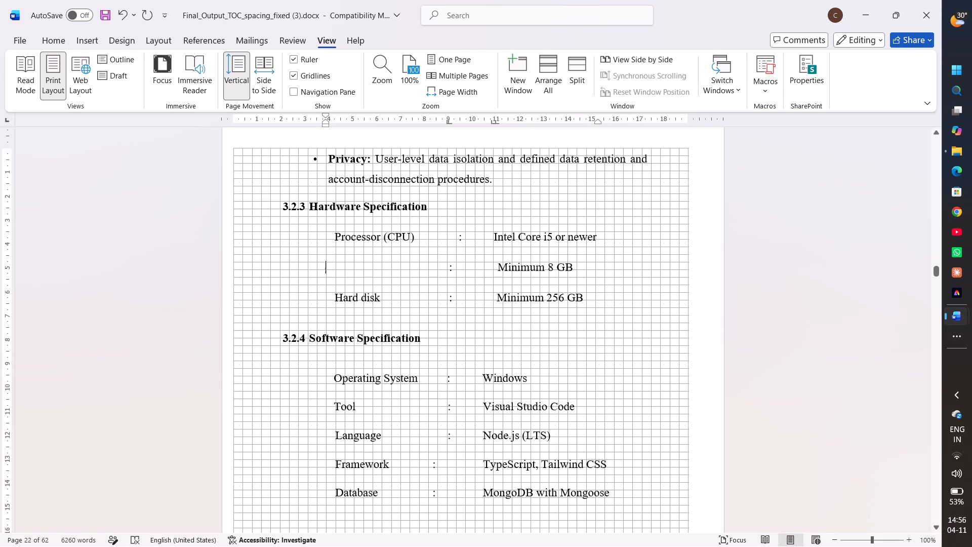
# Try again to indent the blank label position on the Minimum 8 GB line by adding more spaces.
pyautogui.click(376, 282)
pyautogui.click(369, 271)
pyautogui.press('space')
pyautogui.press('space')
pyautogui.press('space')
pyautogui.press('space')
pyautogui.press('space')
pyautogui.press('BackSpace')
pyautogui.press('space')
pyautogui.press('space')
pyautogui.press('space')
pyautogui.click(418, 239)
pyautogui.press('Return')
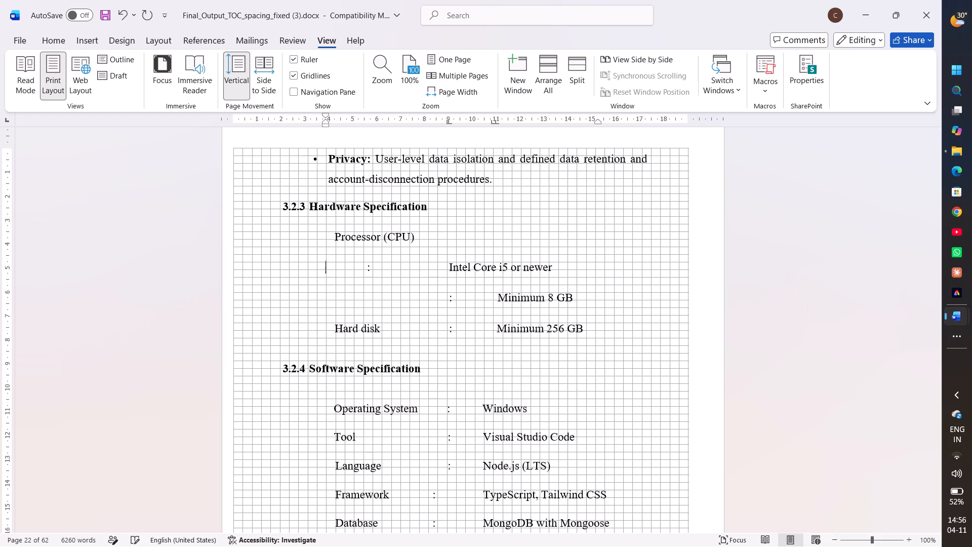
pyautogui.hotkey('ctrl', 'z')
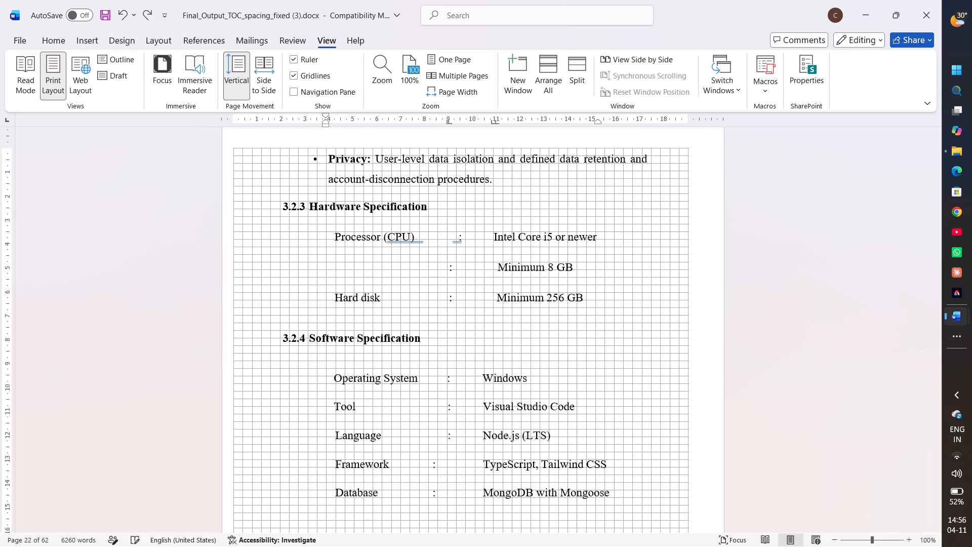
# Insert a paragraph break after "Intel Core i5 or newer" and indent the Minimum 8 GB line with three spaces.
pyautogui.click(597, 239)
pyautogui.press('Return')
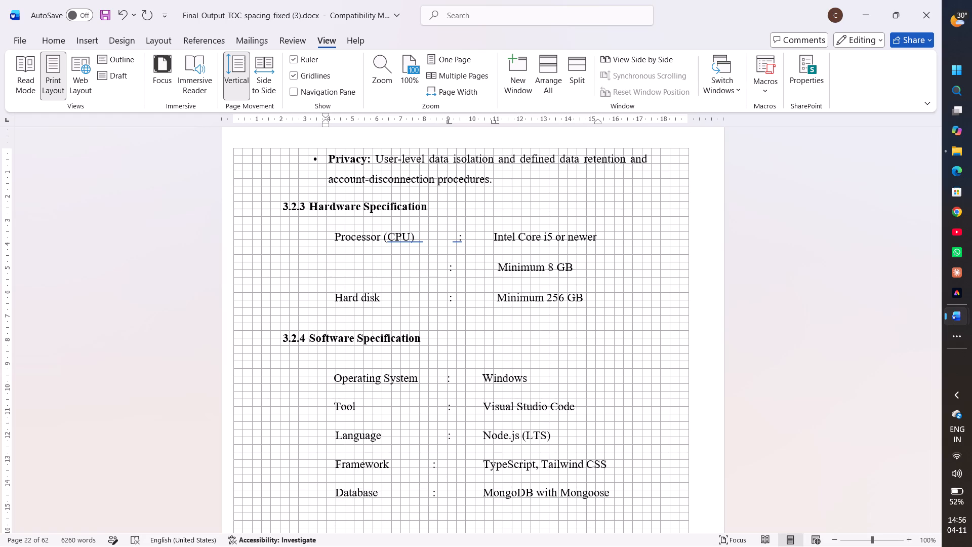
pyautogui.press('space')
pyautogui.press('space')
pyautogui.press('space')
# Switch to Final_Output_TOC_spacing_fixed.docx, examine its hardware and software specification lists for reference, and return to the working copy.
pyautogui.hotkey('alt', 'Tab')
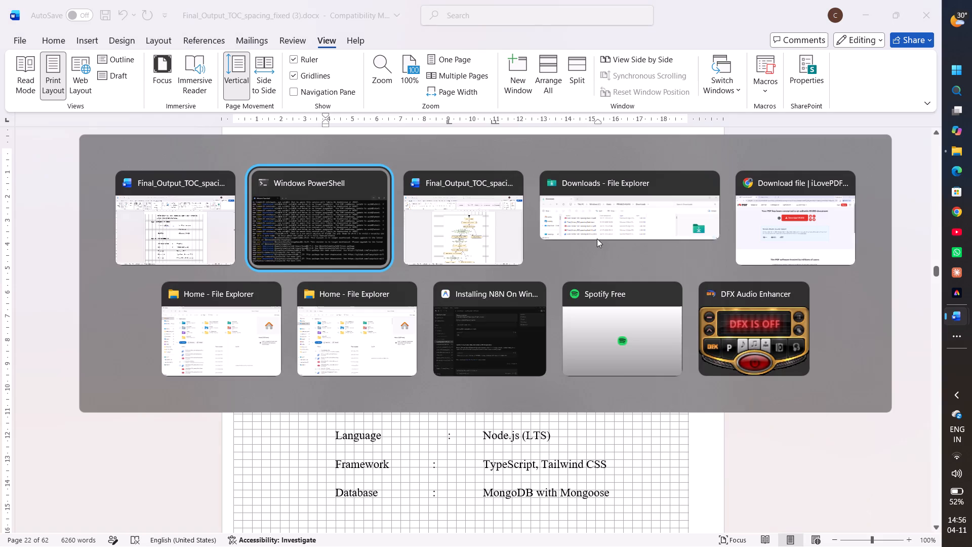
pyautogui.hotkey('alt', 'Tab')
pyautogui.scroll(10, 555, 296)
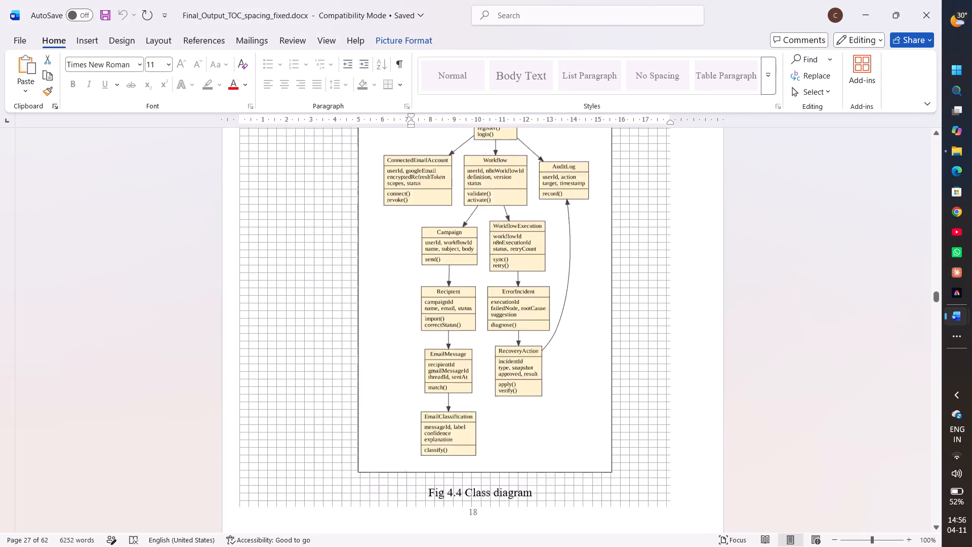
pyautogui.scroll(2, 555, 296)
pyautogui.hotkey('alt', 'Tab')
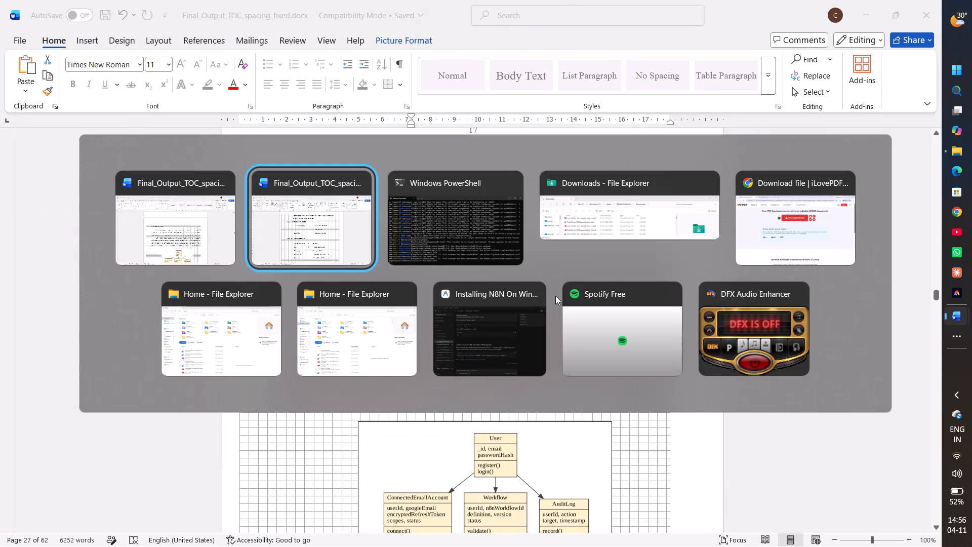
pyautogui.hotkey('alt', 'Tab')
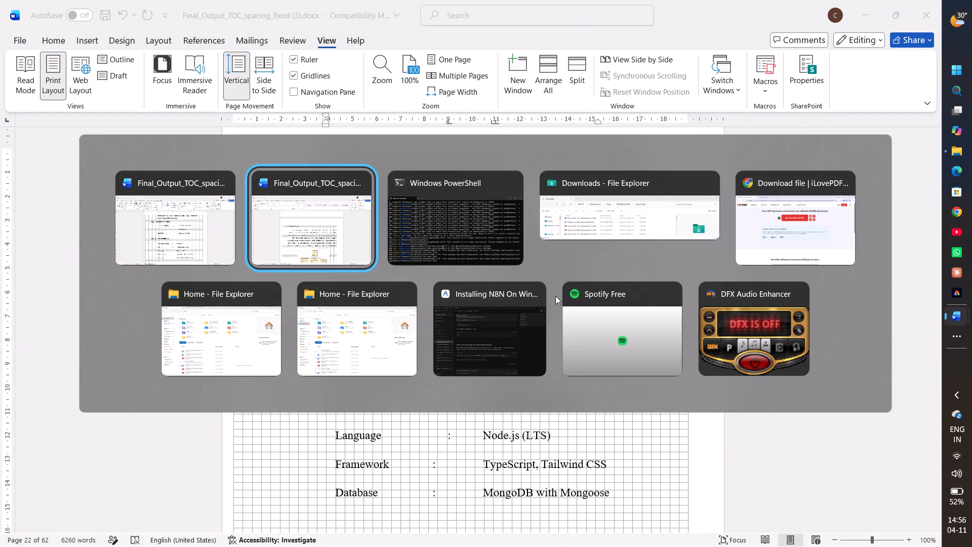
pyautogui.scroll(7, 555, 296)
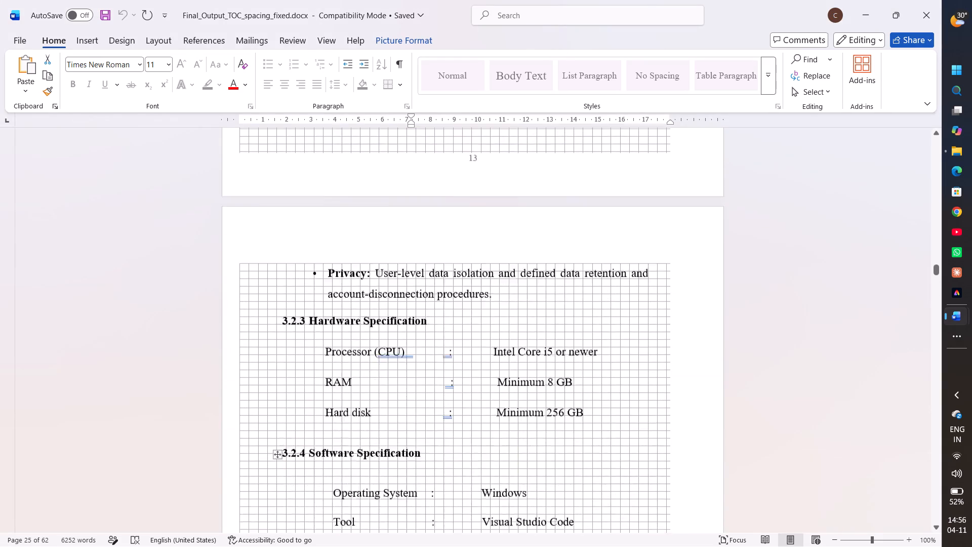
pyautogui.scroll(2, 555, 296)
pyautogui.scroll(-3, 555, 296)
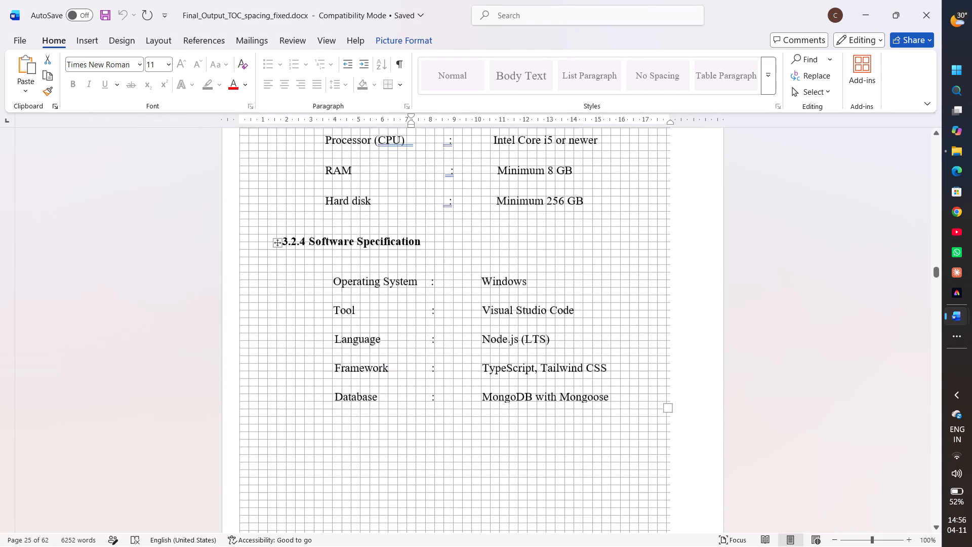
pyautogui.scroll(1, 555, 296)
pyautogui.hotkey('alt', 'Tab')
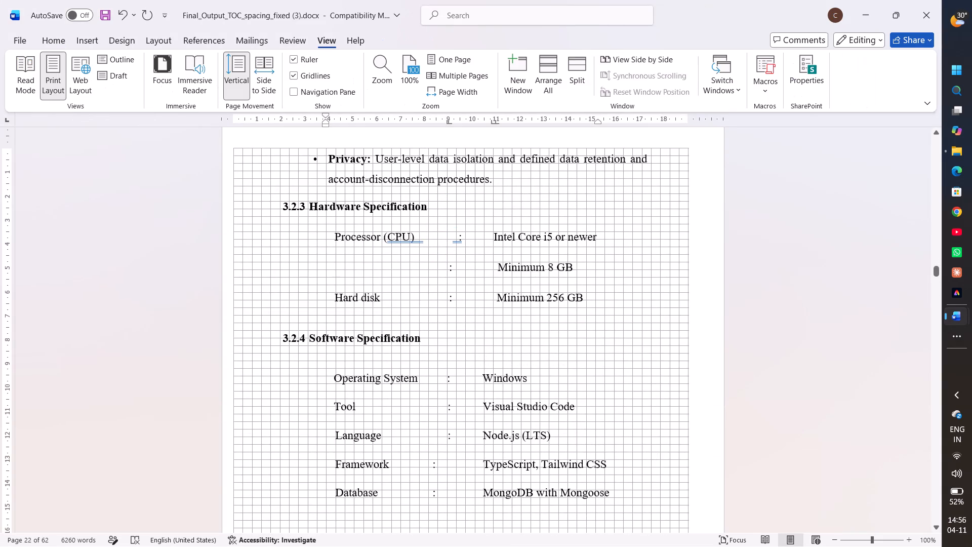
# Enter the label RAM at the indented start of the Minimum 8 GB line.
pyautogui.write('RA')
pyautogui.hotkey('shift', 'm')
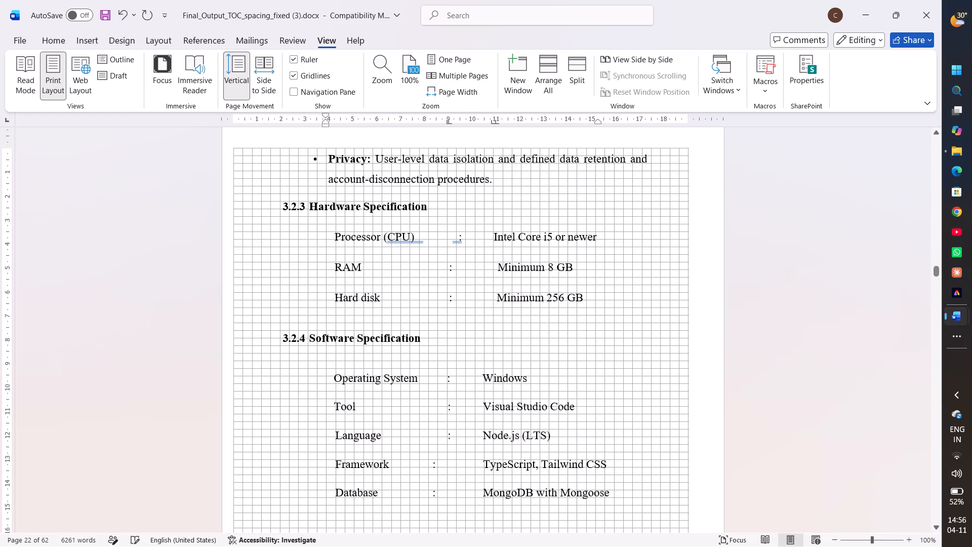
# Remove three spaces before the colon on the Processor (CPU) line to align it with the RAM and Hard disk colons.
pyautogui.click(456, 236)
pyautogui.press('Right')
pyautogui.press('BackSpace')
pyautogui.press('BackSpace')
pyautogui.press('BackSpace')
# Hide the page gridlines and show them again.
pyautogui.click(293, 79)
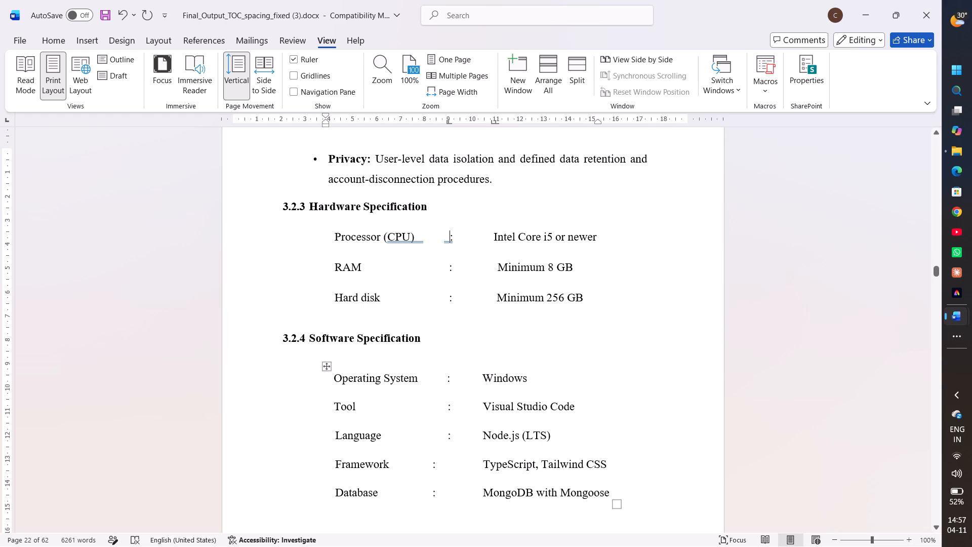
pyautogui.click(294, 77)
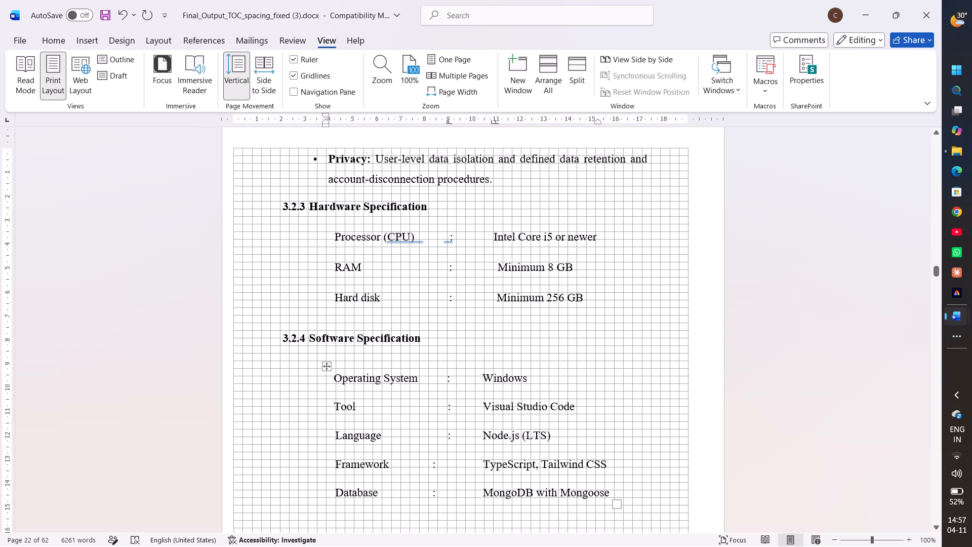
# Insert six spaces before the Framework colon in section 3.2.4 to align it with the Language colon.
pyautogui.click(430, 464)
pyautogui.press('space')
pyautogui.press('space')
pyautogui.press('space')
pyautogui.press('space')
pyautogui.press('space')
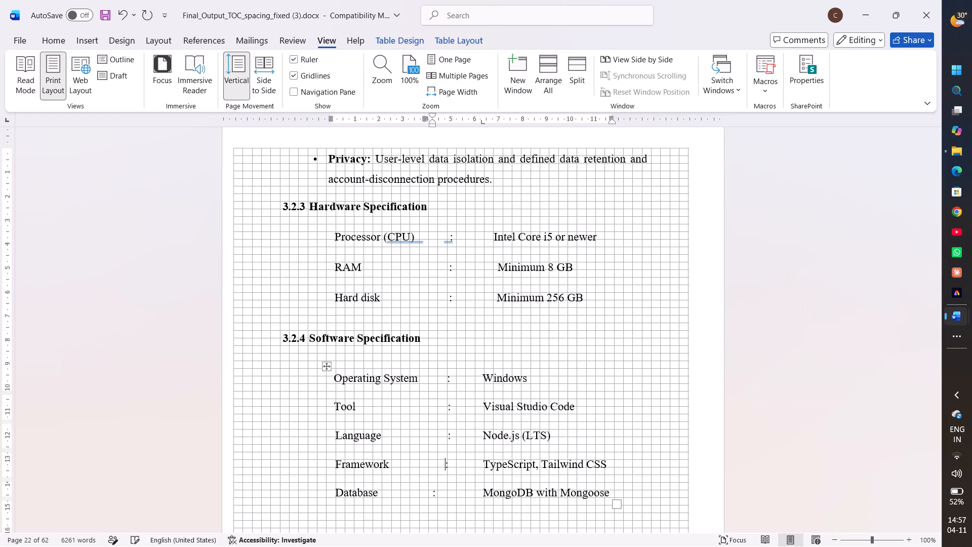
pyautogui.press('space')
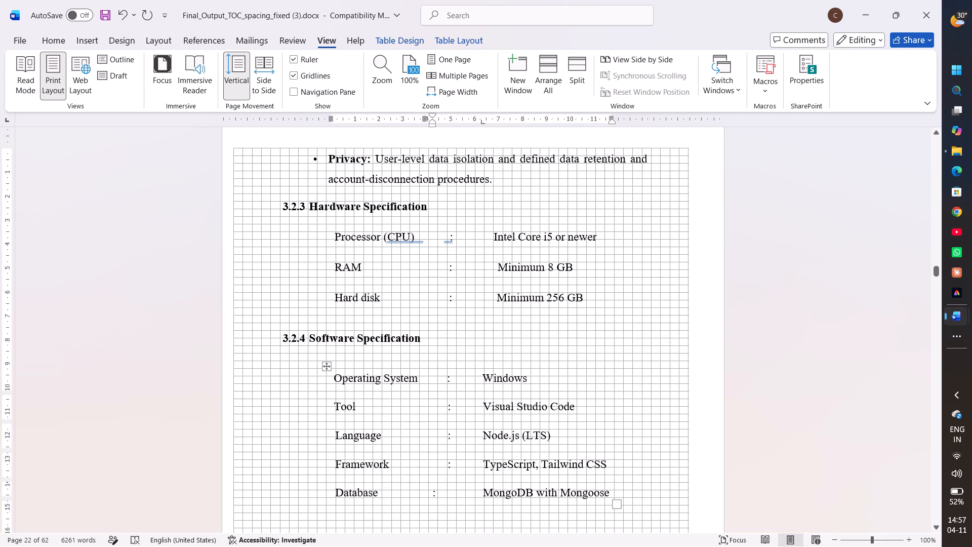
# Insert six spaces before the Database colon in section 3.2.4 to align it with the Framework colon.
pyautogui.click(430, 493)
pyautogui.press('space')
pyautogui.press('space')
pyautogui.press('space')
pyautogui.press('space')
pyautogui.press('space')
pyautogui.press('space')
# Hide the page gridlines and save the document.
pyautogui.hotkey('ctrl', 's')
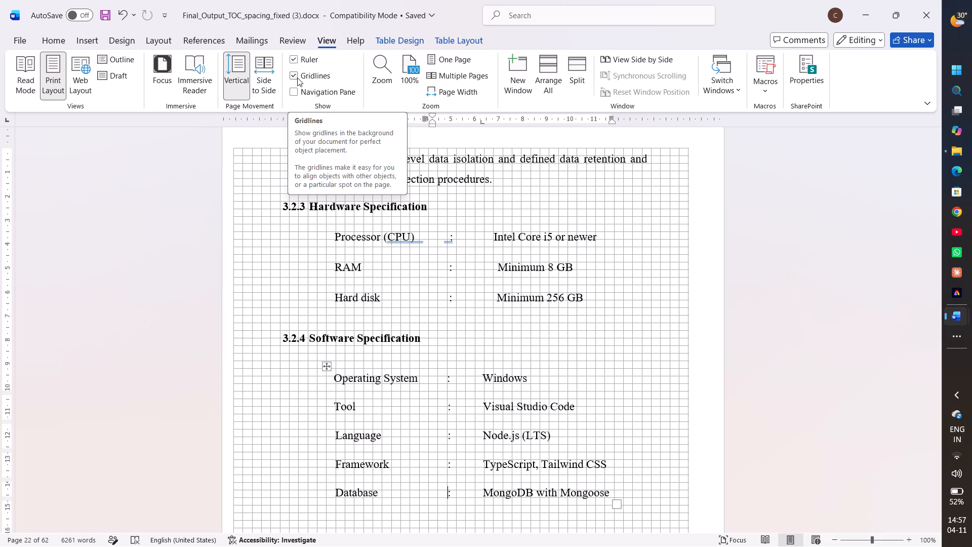
pyautogui.click(295, 76)
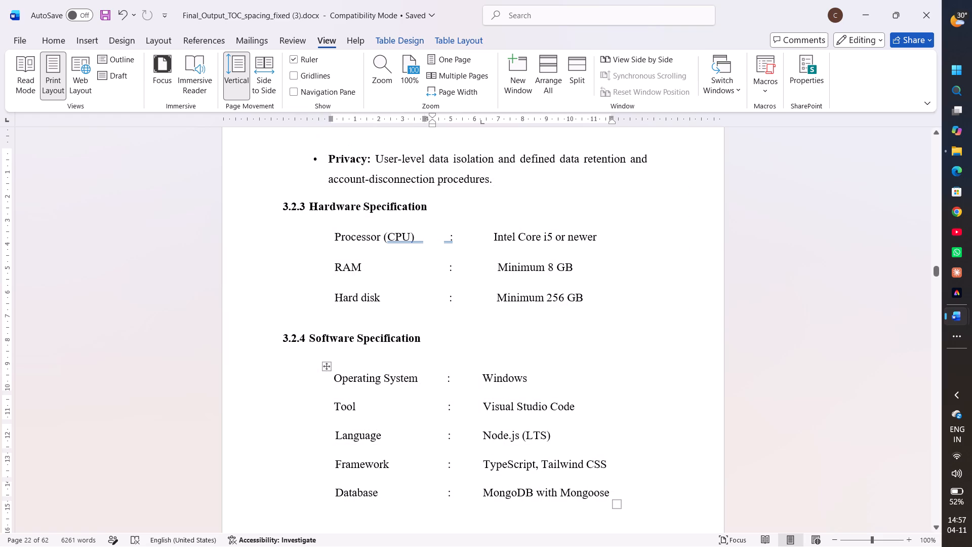
pyautogui.scroll(1, 211, 276)
pyautogui.hotkey('ctrl', 's')
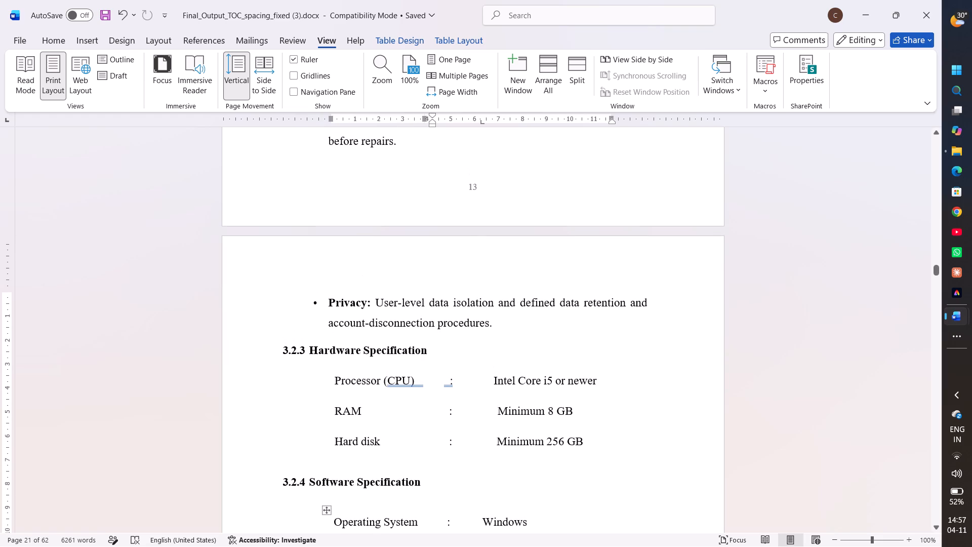
# Review the report pages from the Chapter 2 literature survey through the start of section 4.2 UML Diagrams.
pyautogui.scroll(4, 211, 276)
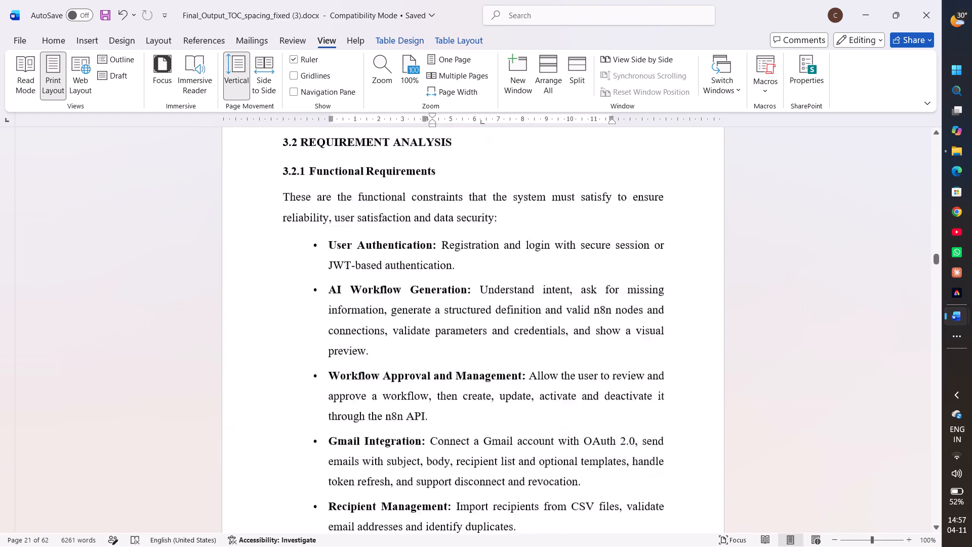
pyautogui.scroll(5, 211, 276)
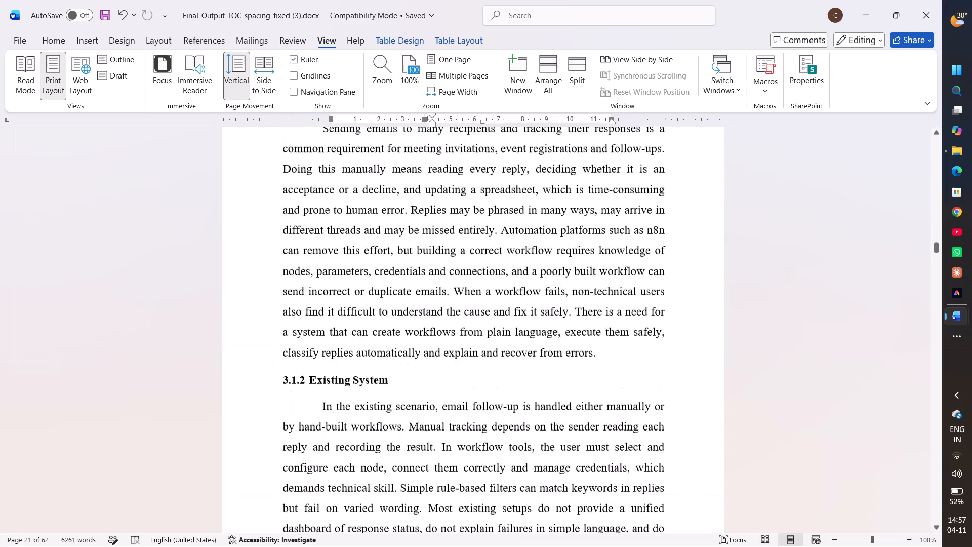
pyautogui.scroll(5, 211, 276)
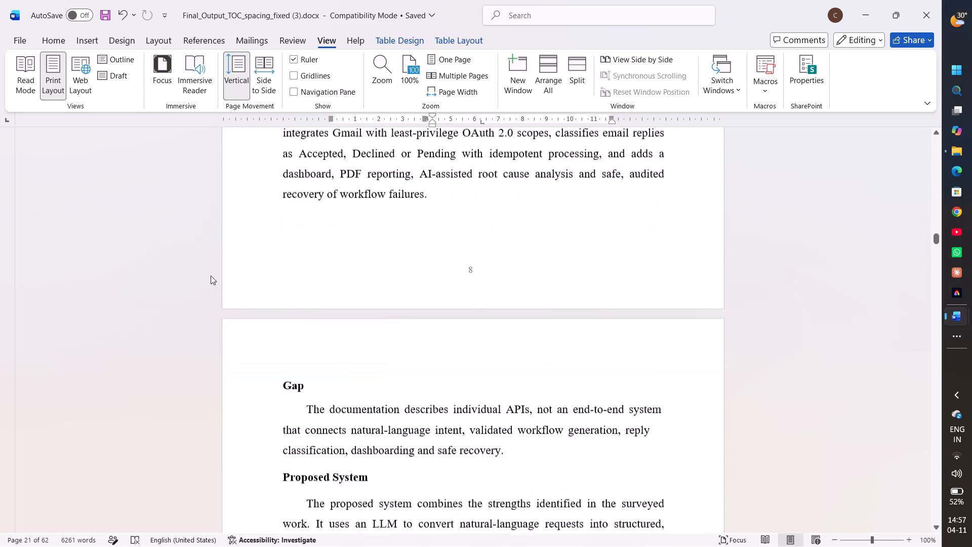
pyautogui.scroll(5, 211, 276)
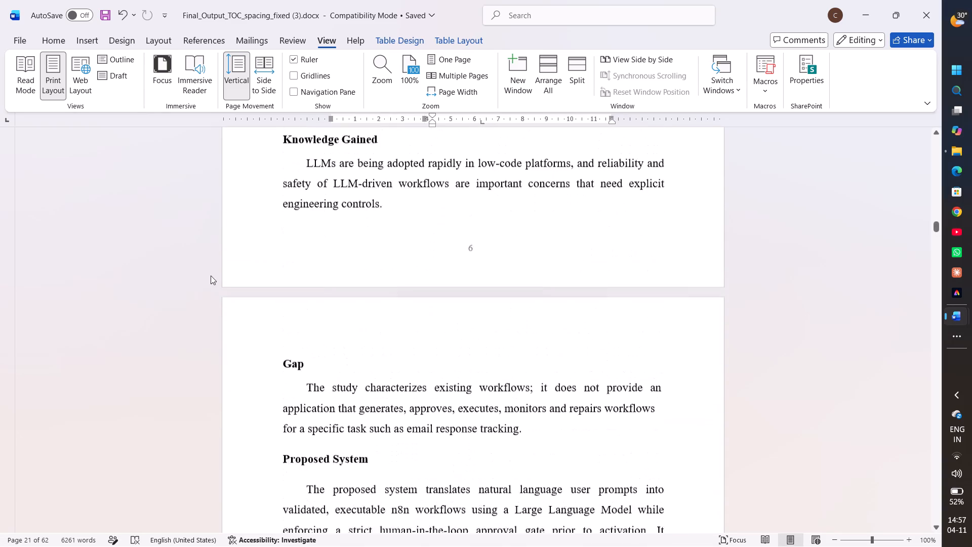
pyautogui.scroll(-5, 211, 276)
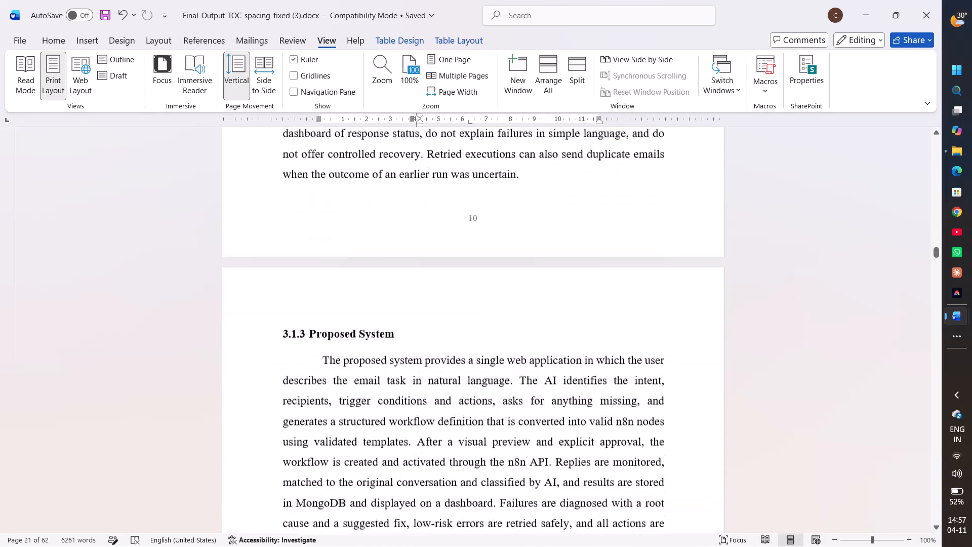
pyautogui.scroll(-5, 211, 276)
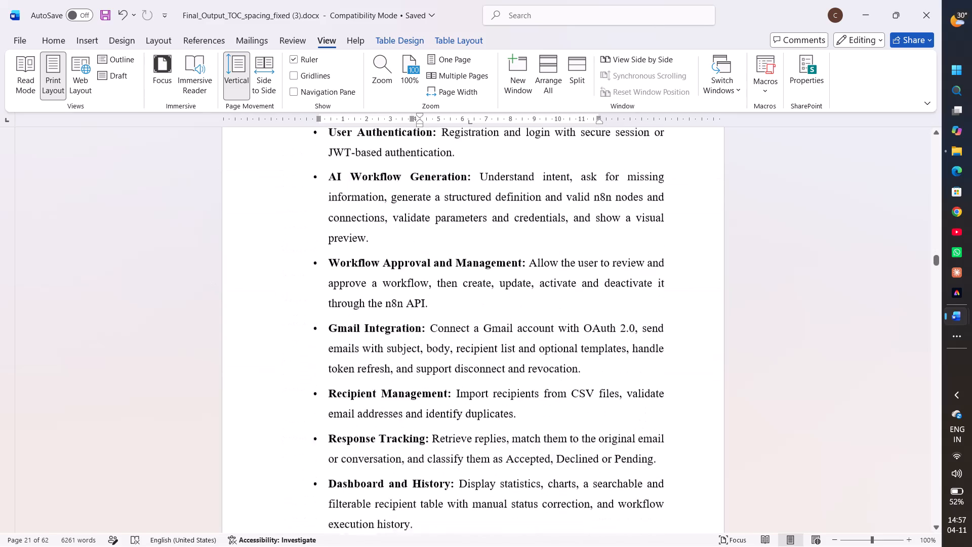
pyautogui.scroll(-5, 211, 276)
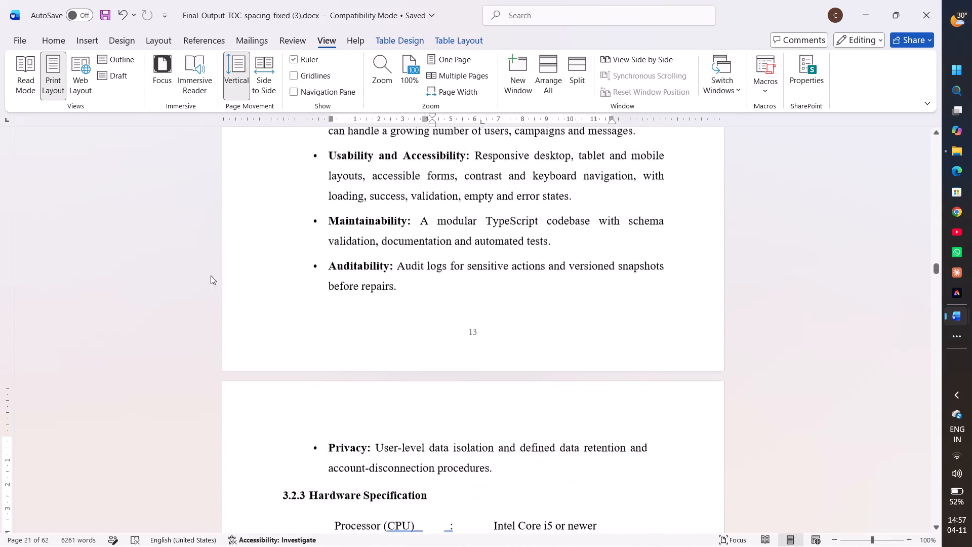
pyautogui.scroll(-3, 211, 276)
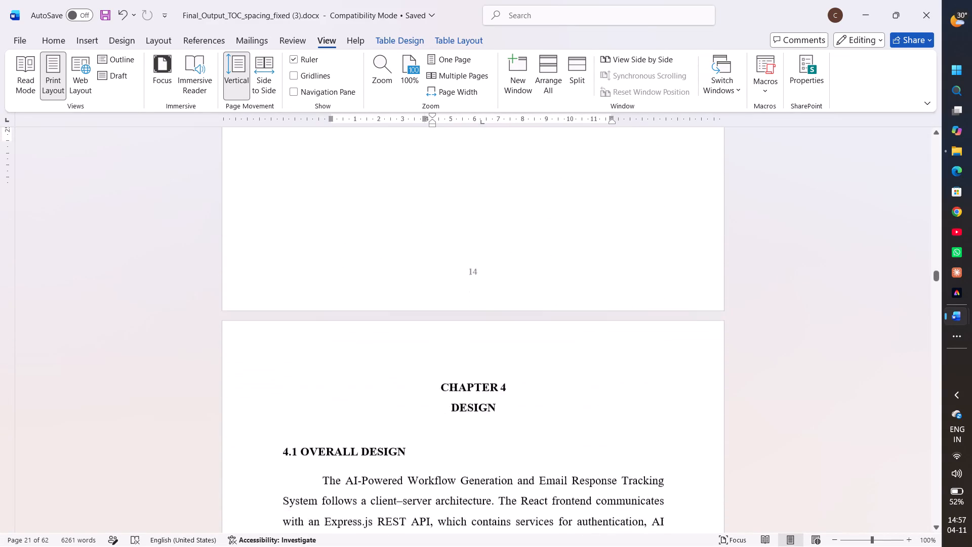
pyautogui.scroll(-3, 211, 276)
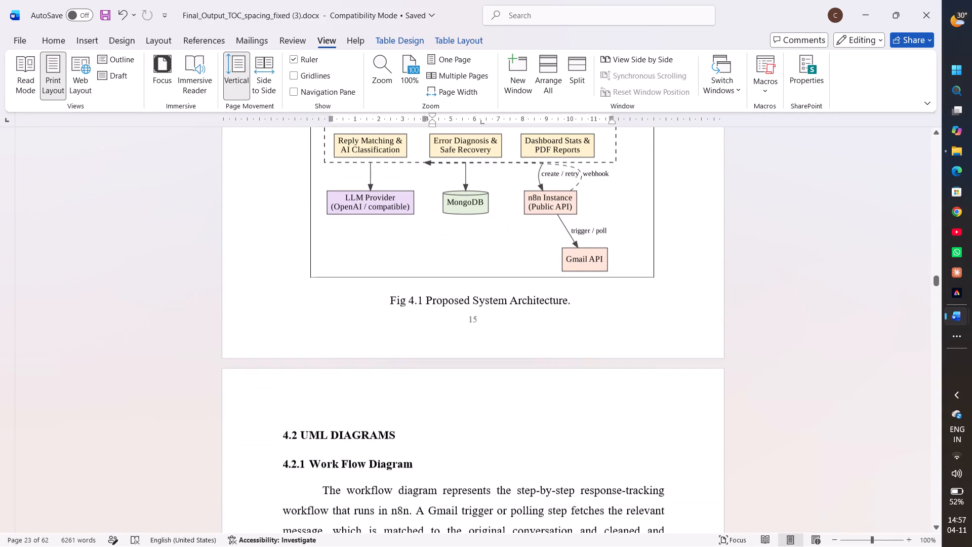
pyautogui.scroll(-3, 211, 276)
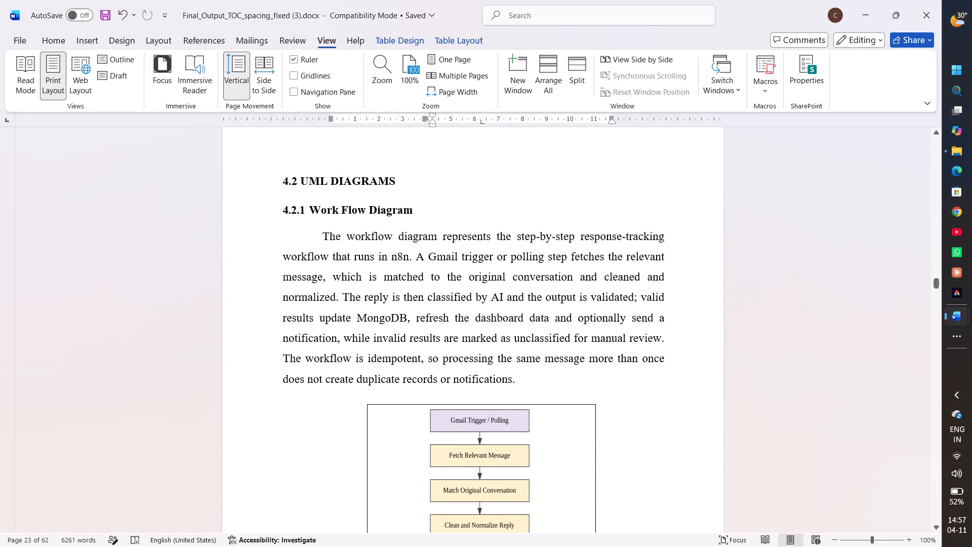
# Review the UML diagrams in section 4.2, from the workflow diagram through the 4.2.5 Sequence Diagram.
pyautogui.scroll(-5, 211, 276)
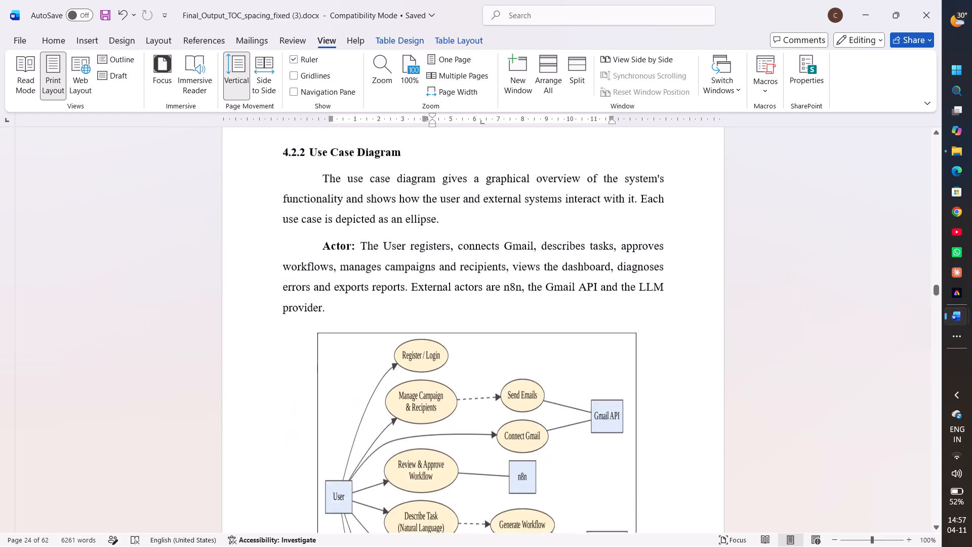
pyautogui.scroll(-4, 211, 276)
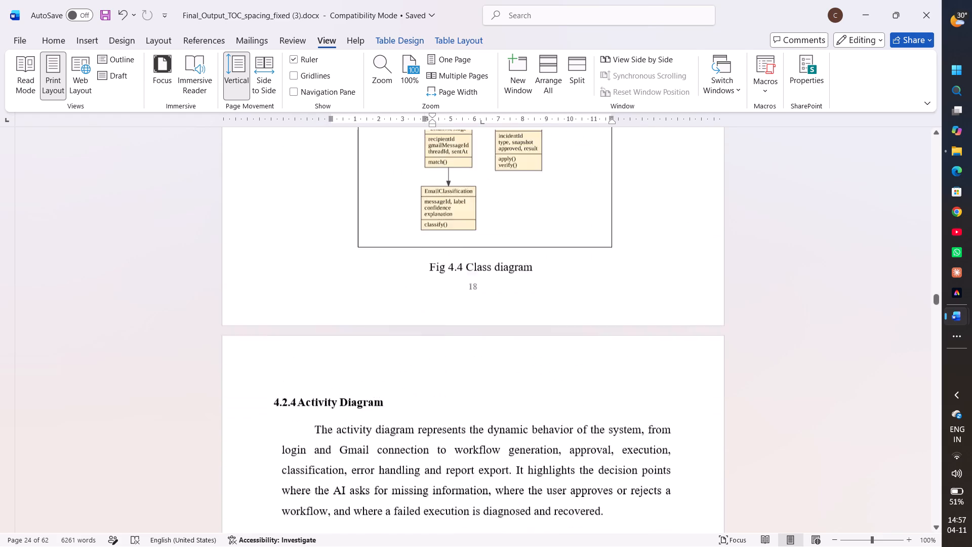
pyautogui.scroll(-4, 211, 276)
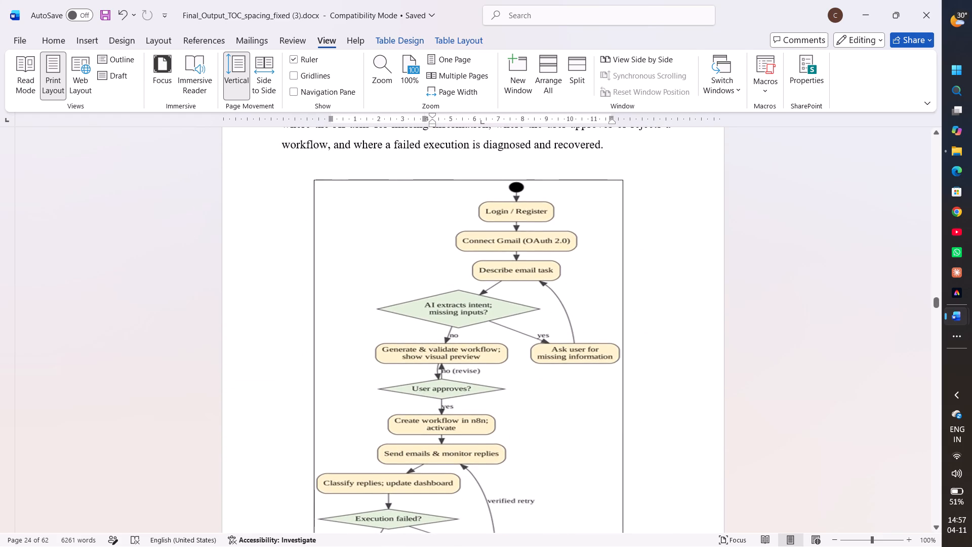
pyautogui.scroll(-4, 211, 276)
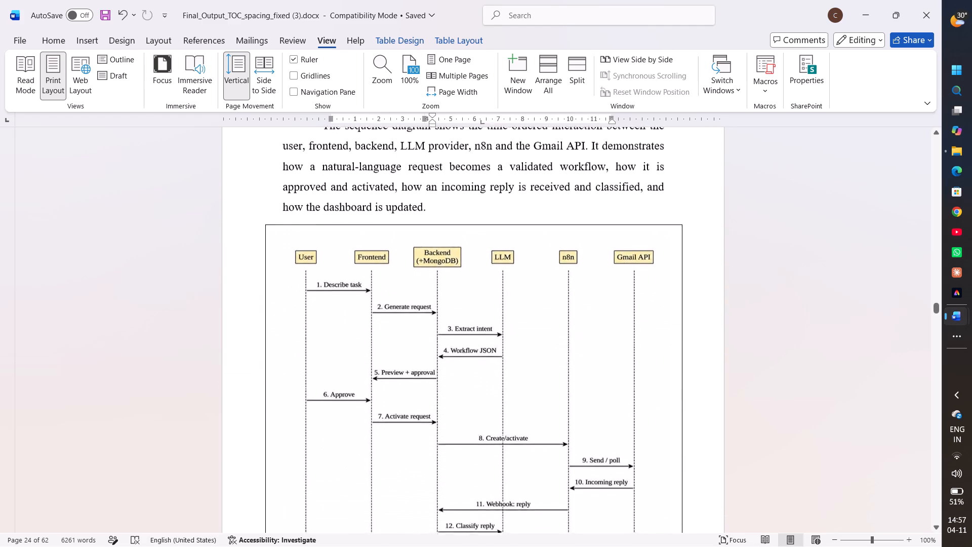
pyautogui.scroll(1, 211, 276)
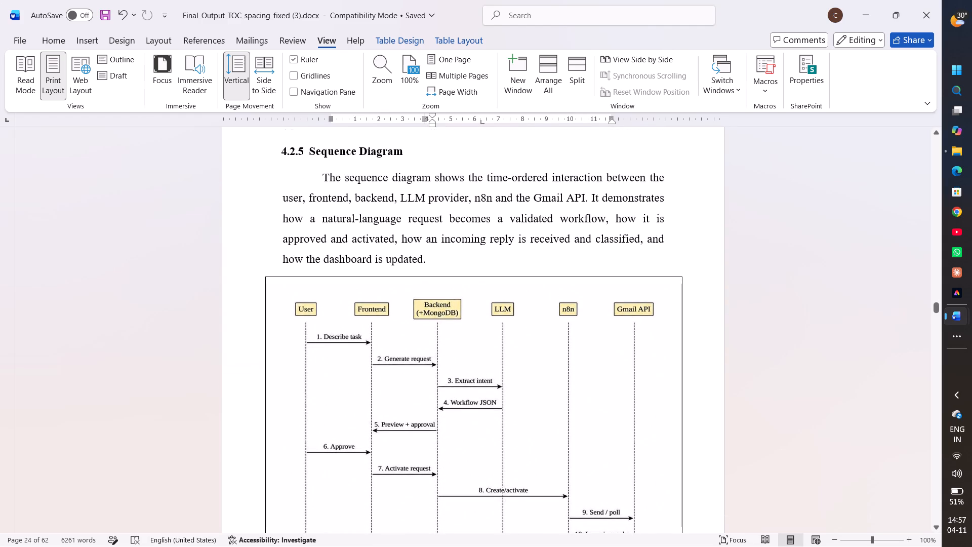
# Narrow the section 4.2.5 sequence diagram and its frame from the left side, aligning the frame with the paragraph's left margin.
pyautogui.click(275, 303)
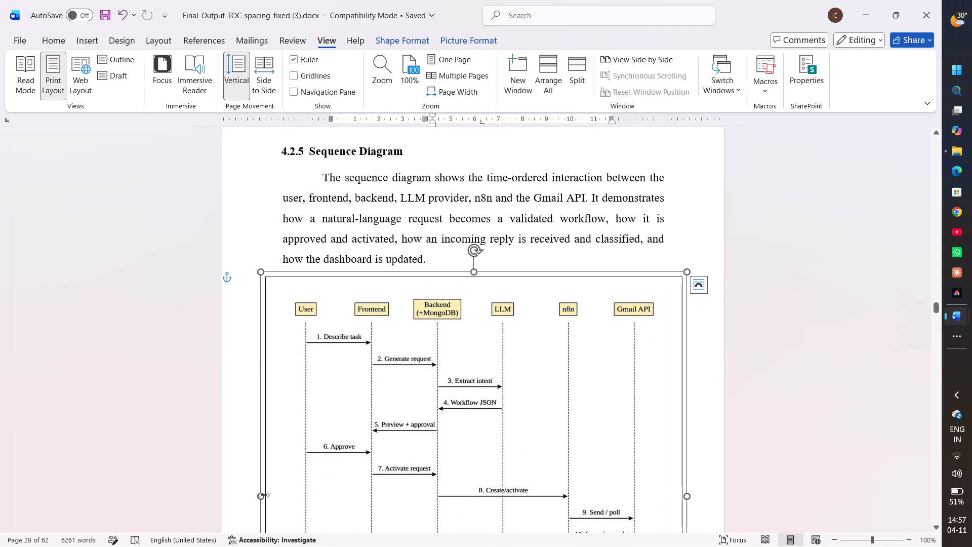
pyautogui.click(281, 478)
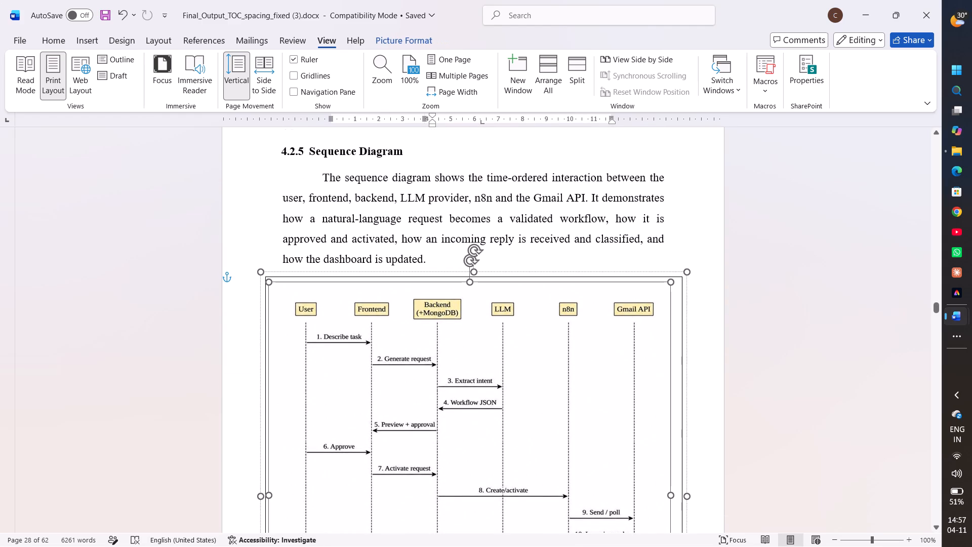
pyautogui.moveTo(270, 497); pyautogui.dragTo(280, 498)
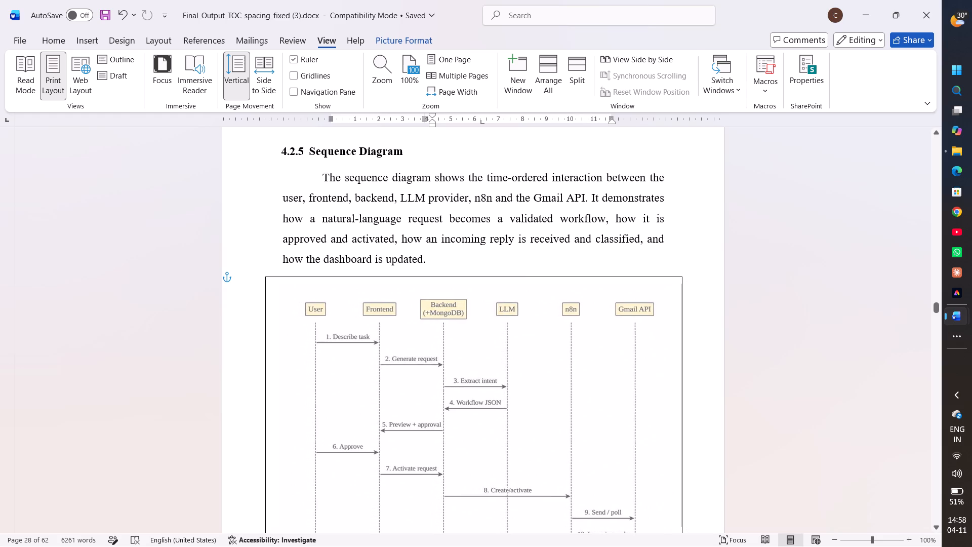
pyautogui.moveTo(280, 498); pyautogui.dragTo(283, 497)
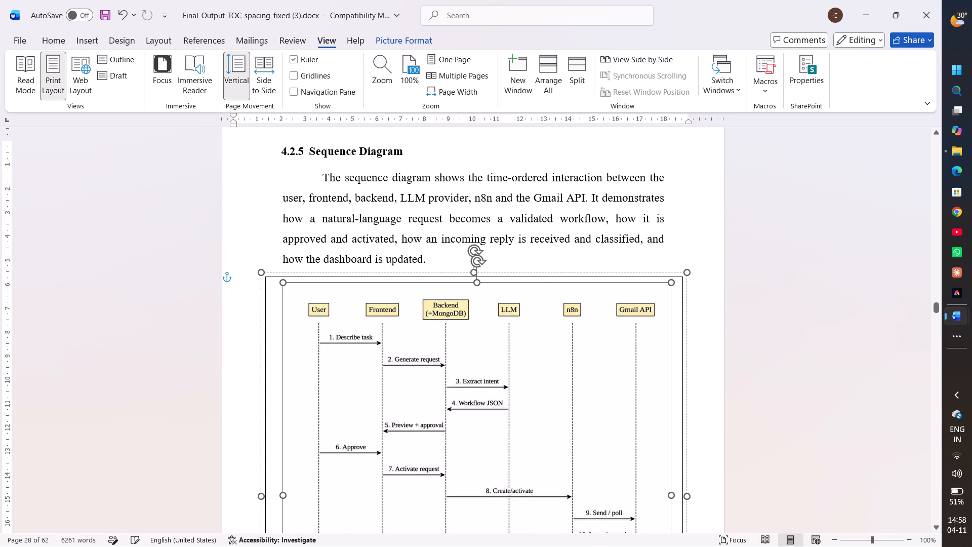
pyautogui.moveTo(262, 497); pyautogui.dragTo(271, 497)
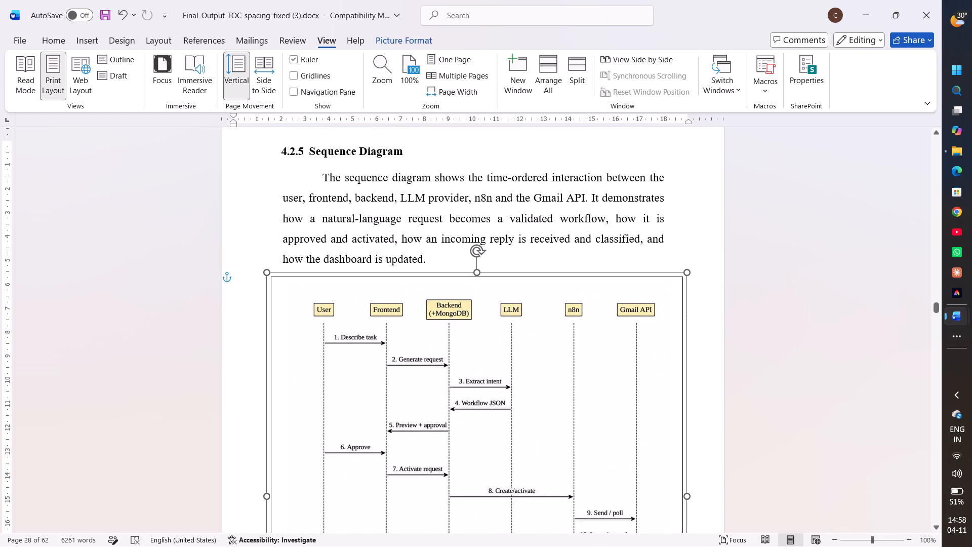
pyautogui.moveTo(271, 497); pyautogui.dragTo(281, 494)
pyautogui.click(244, 483)
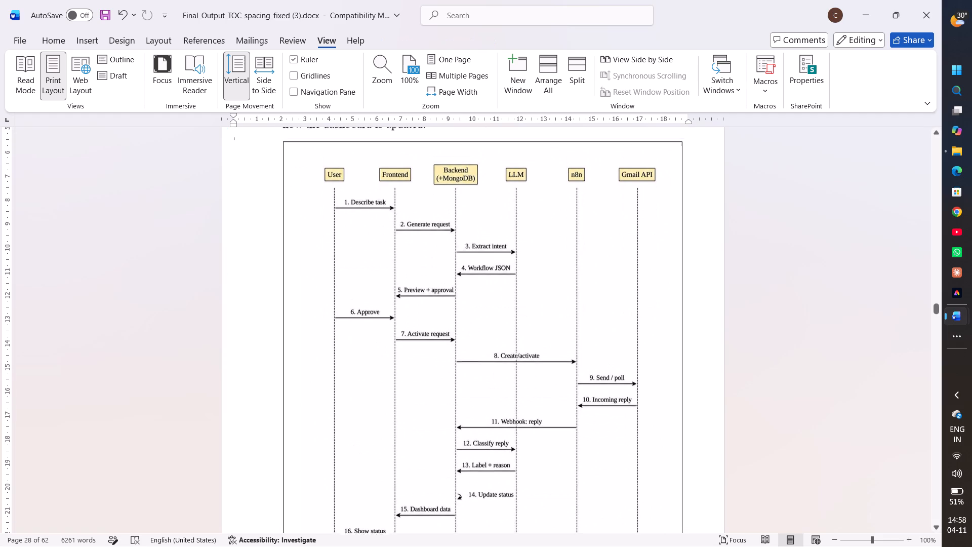
# Narrow the sequence diagram's frame from the right side to bring its edge in line with the paragraph's right margin.
pyautogui.scroll(1, 375, 430)
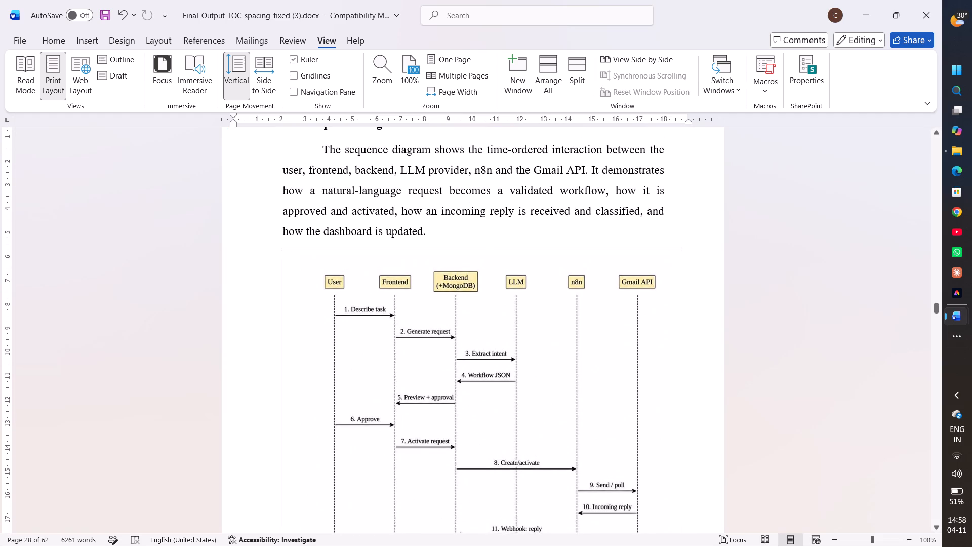
pyautogui.click(649, 354)
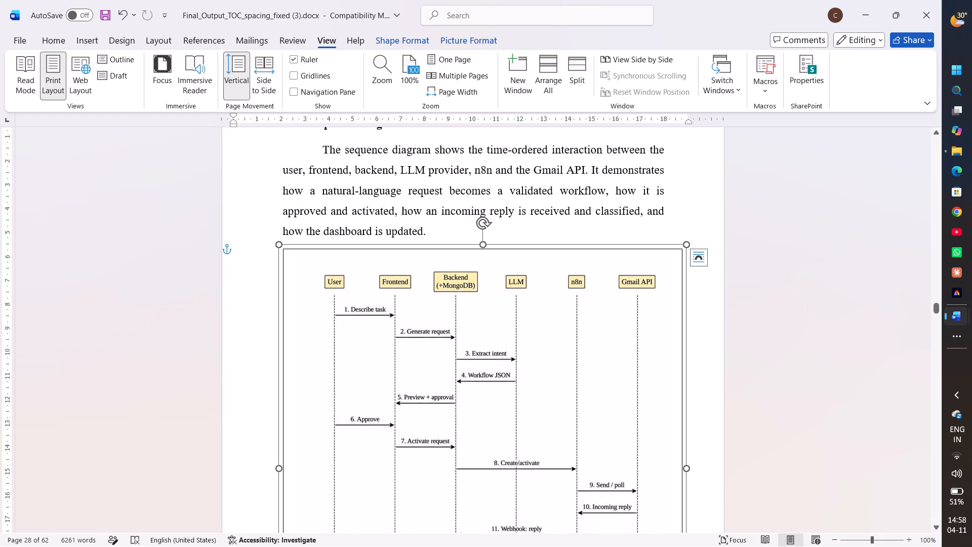
pyautogui.moveTo(682, 470); pyautogui.dragTo(677, 468)
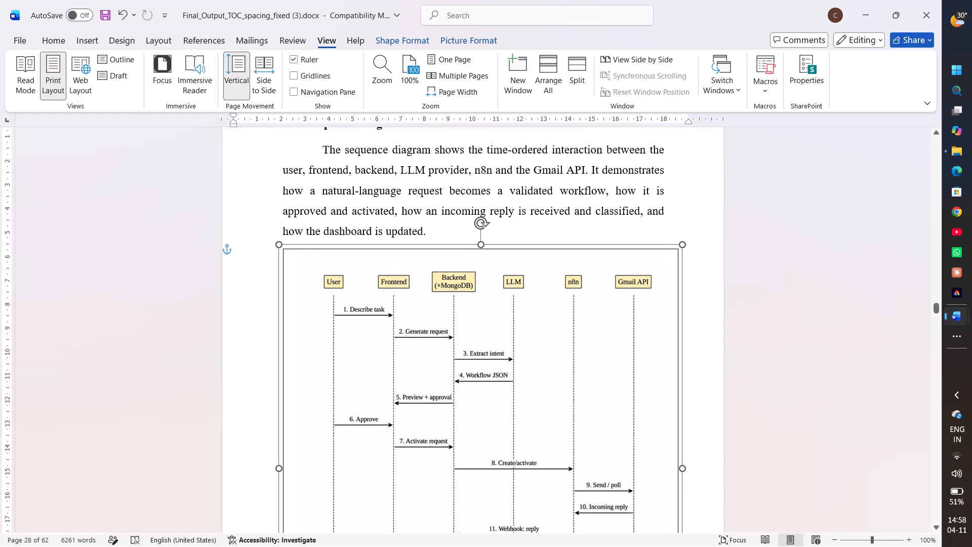
pyautogui.moveTo(677, 468); pyautogui.dragTo(660, 468)
pyautogui.scroll(-1, 660, 468)
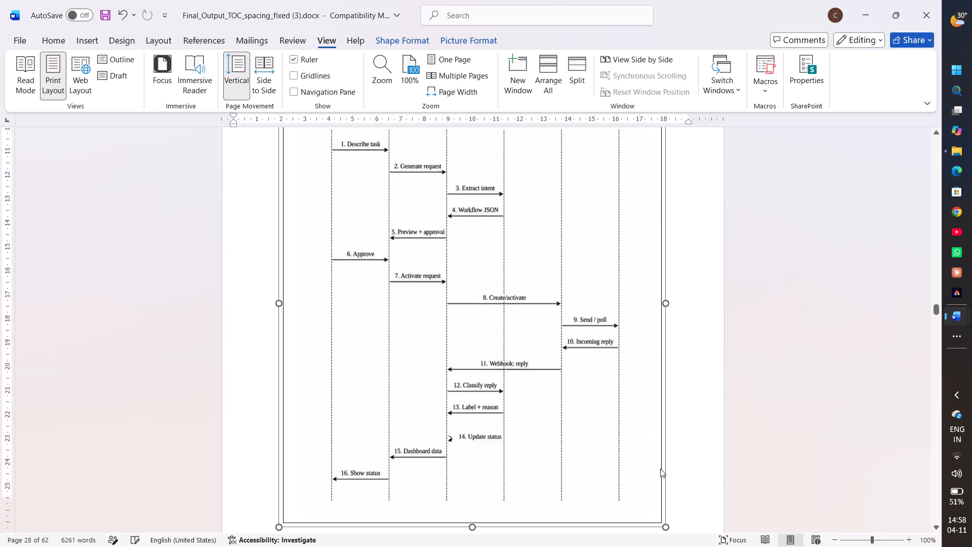
pyautogui.scroll(-1, 660, 468)
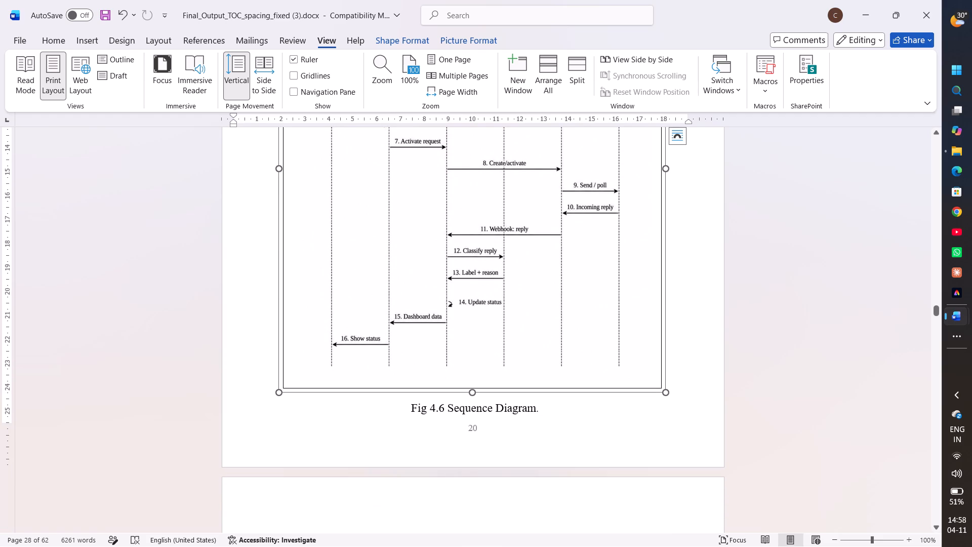
pyautogui.click(686, 340)
pyautogui.click(771, 346)
# Check the resized sequence diagram on its page and continue reviewing the report into Chapter 5, section 5.1 Modules.
pyautogui.scroll(1, 771, 346)
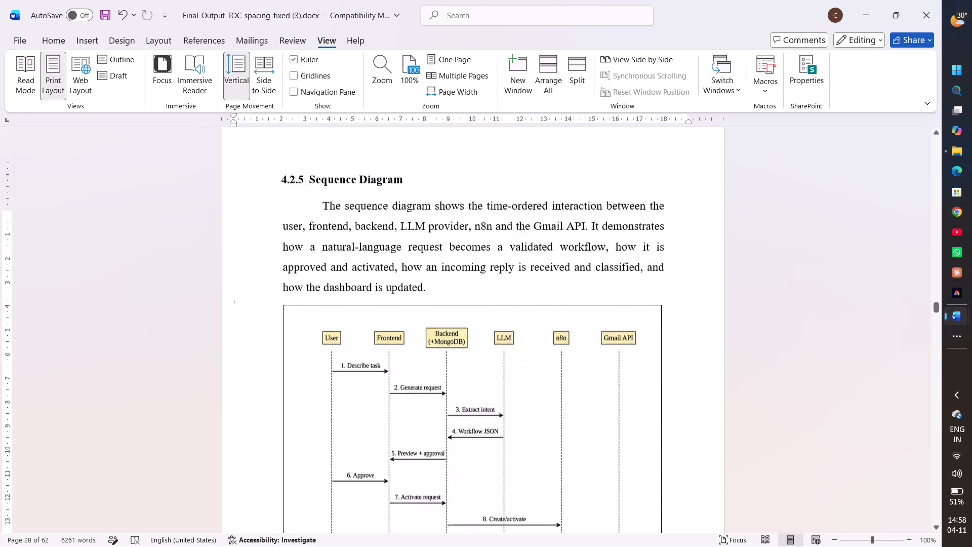
pyautogui.scroll(1, 771, 346)
pyautogui.scroll(-2, 771, 346)
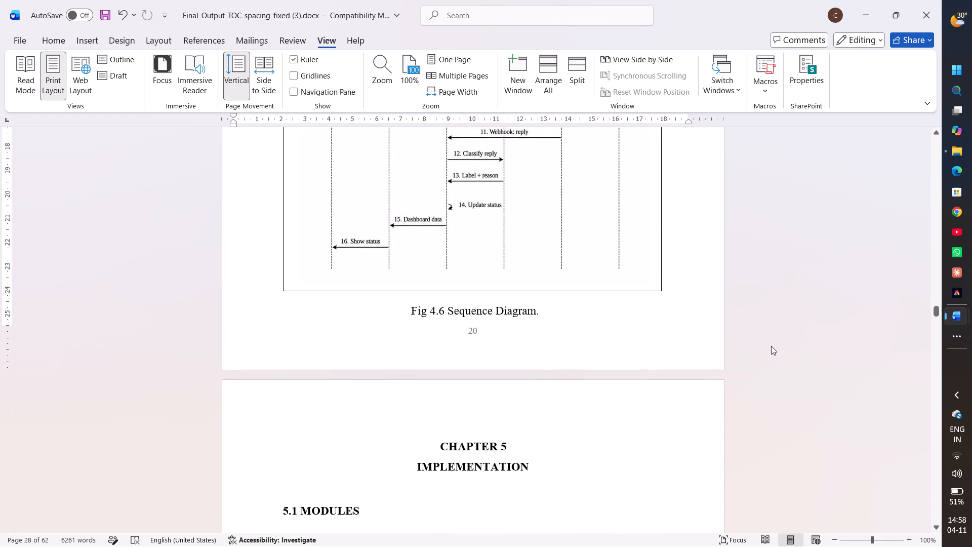
pyautogui.click(771, 346)
# Replace section 5.2.3's last line, starting "authorization headers", by removing it and pasting it back after a line break with Merge Formatting.
pyautogui.scroll(-1, 643, 287)
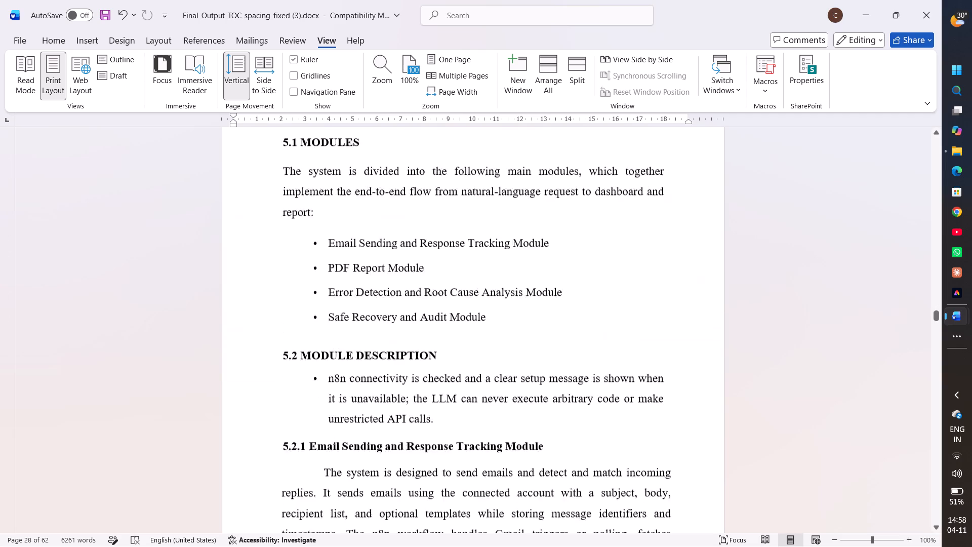
pyautogui.scroll(-4, 643, 287)
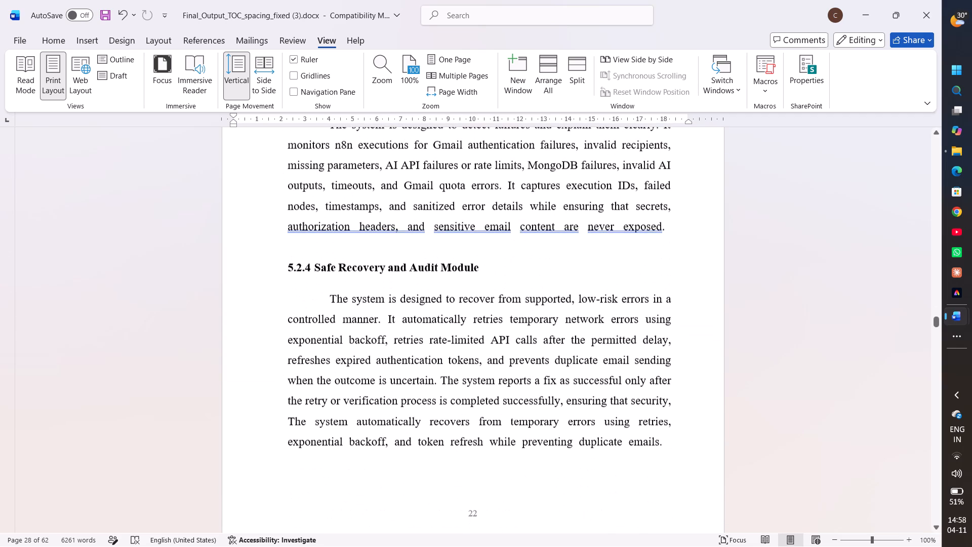
pyautogui.scroll(-1, 643, 287)
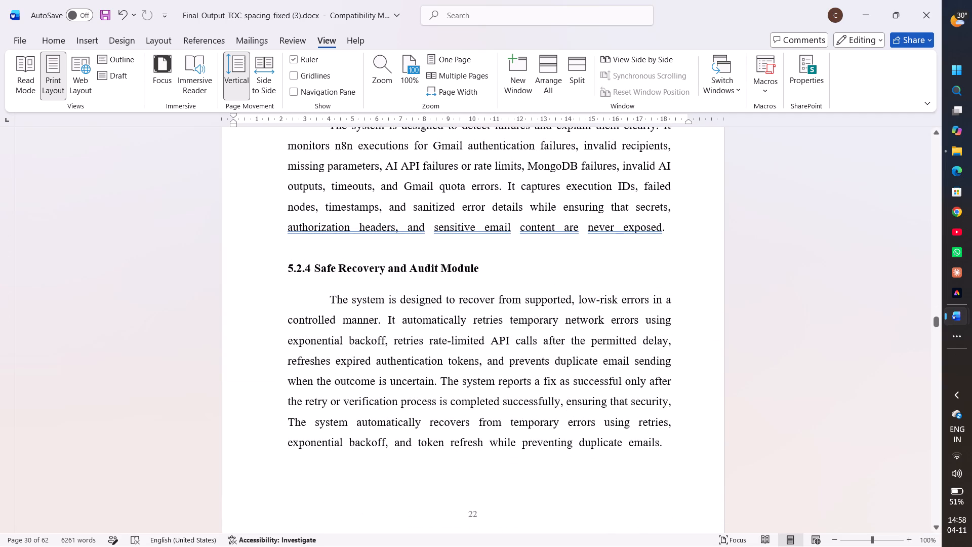
pyautogui.moveTo(288, 227); pyautogui.dragTo(660, 233)
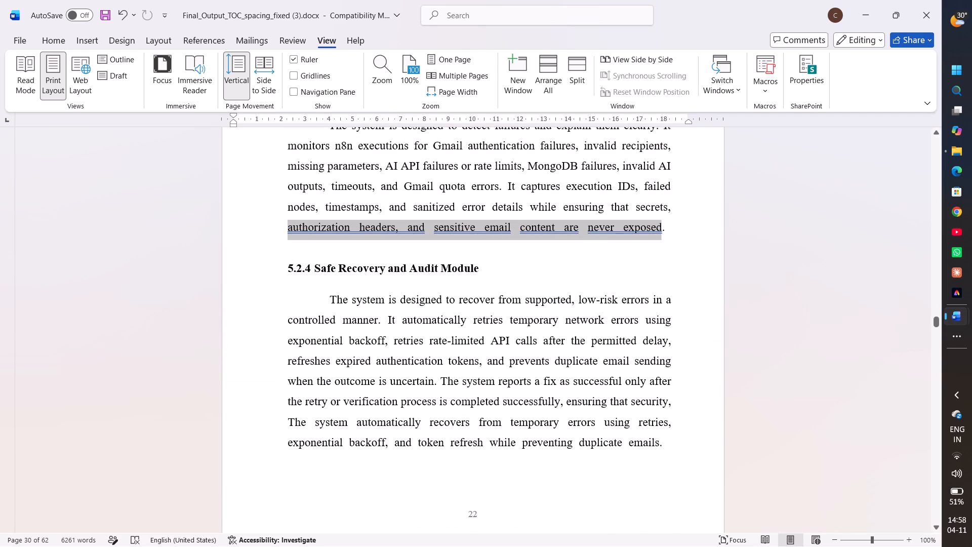
pyautogui.moveTo(660, 233); pyautogui.dragTo(666, 233)
pyautogui.hotkey('ctrl', 'c')
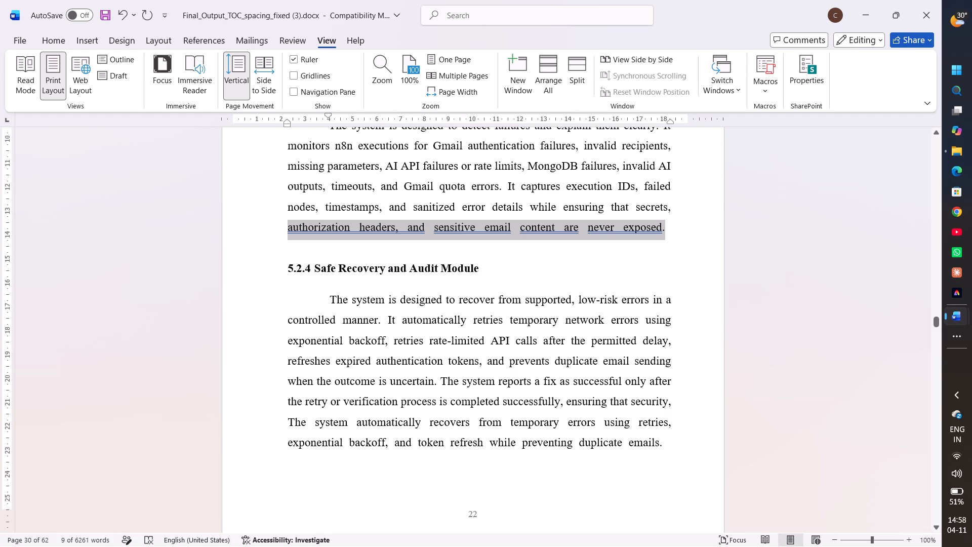
pyautogui.press('BackSpace')
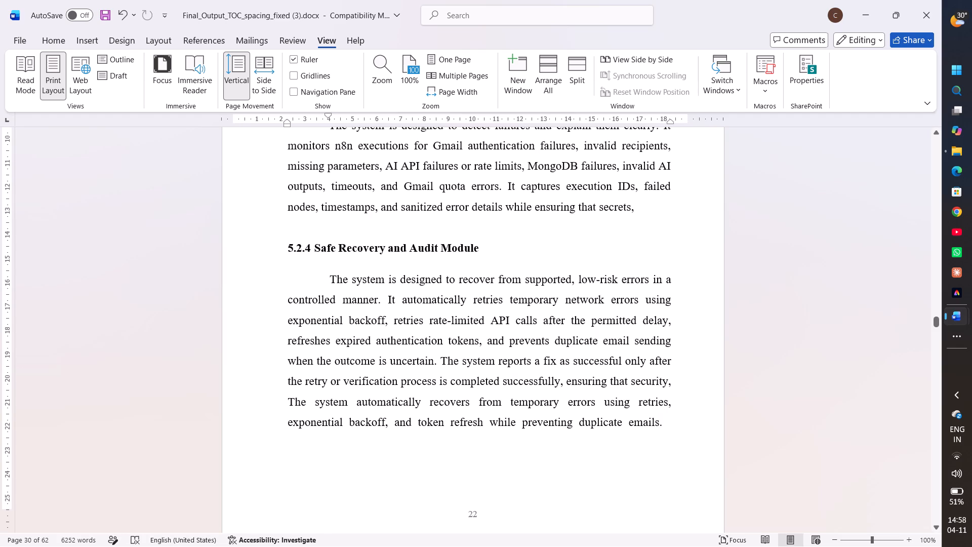
pyautogui.press('BackSpace')
pyautogui.hotkey('shift', 'Return')
pyautogui.hotkey('ctrl', 'v')
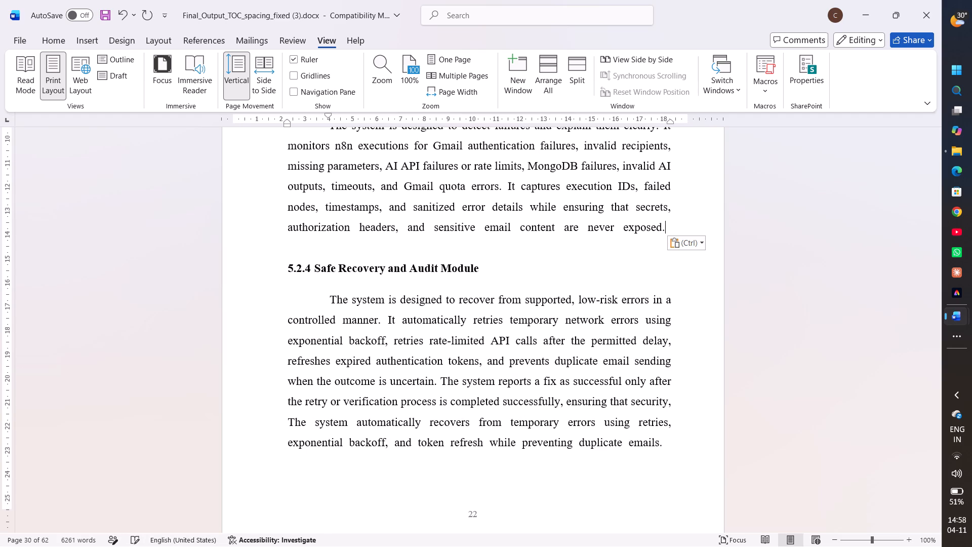
pyautogui.click(696, 249)
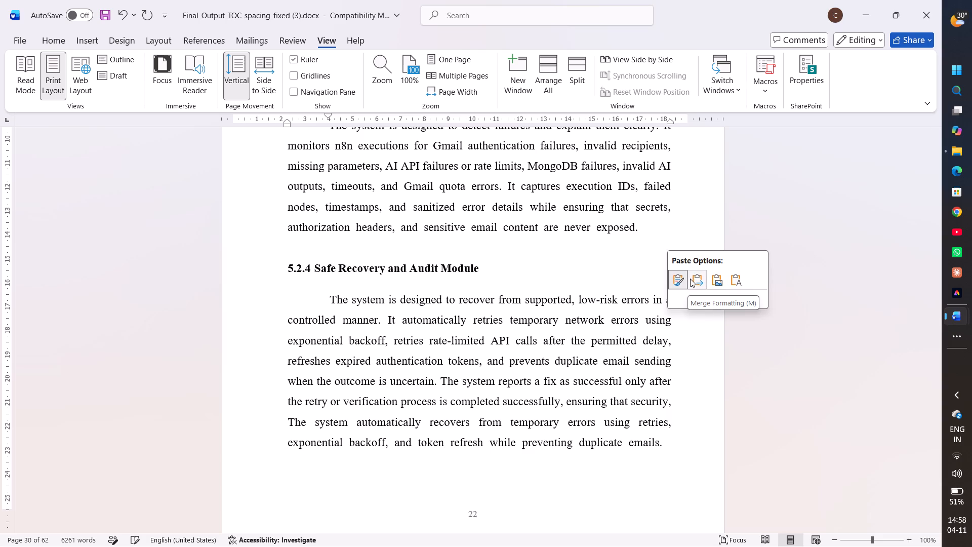
pyautogui.click(690, 279)
pyautogui.click(728, 272)
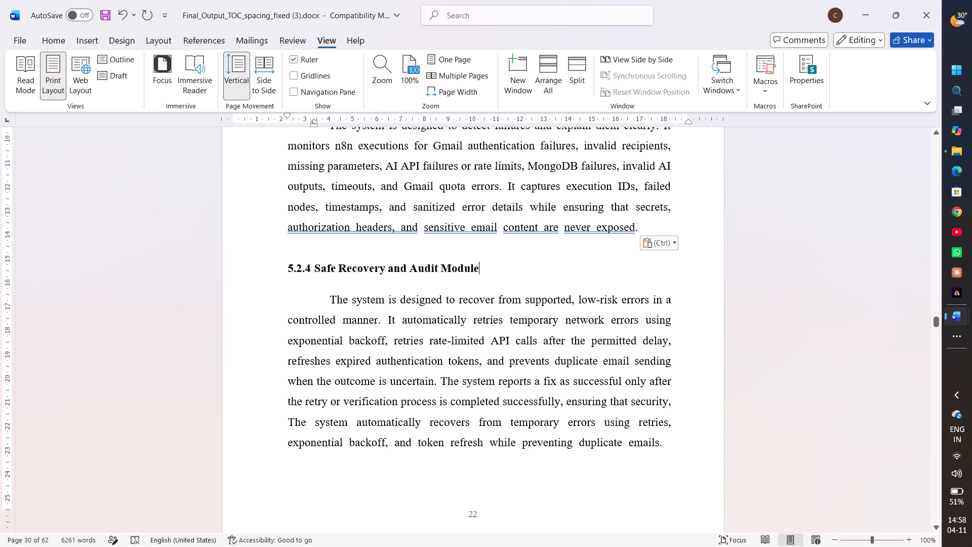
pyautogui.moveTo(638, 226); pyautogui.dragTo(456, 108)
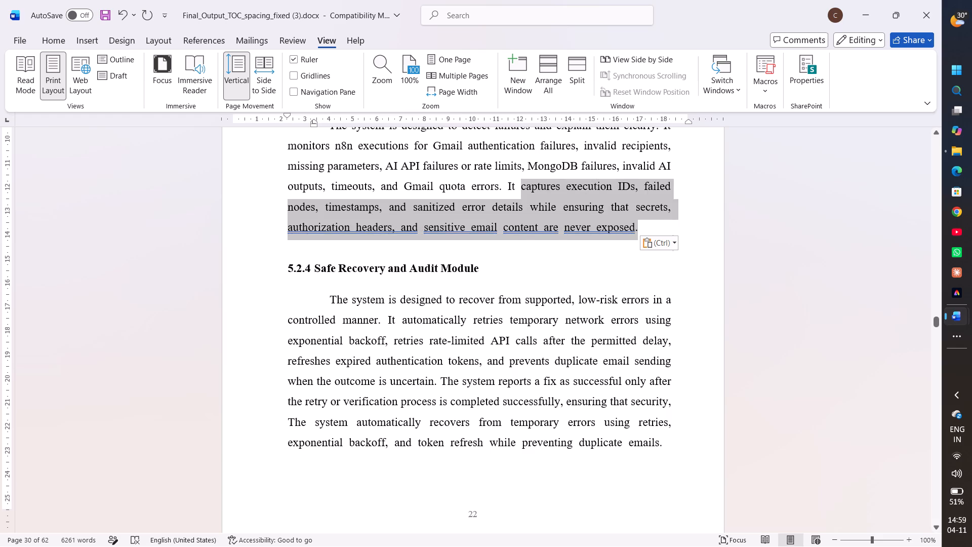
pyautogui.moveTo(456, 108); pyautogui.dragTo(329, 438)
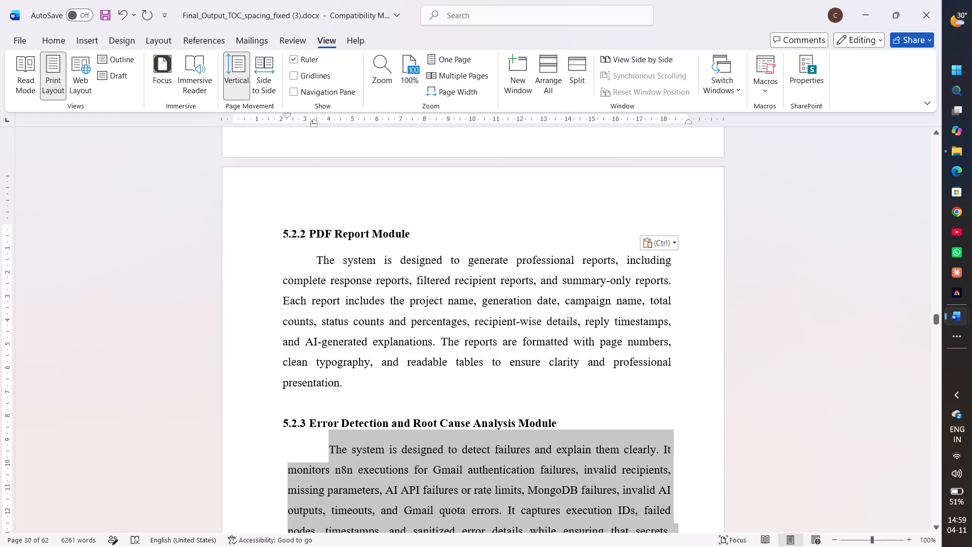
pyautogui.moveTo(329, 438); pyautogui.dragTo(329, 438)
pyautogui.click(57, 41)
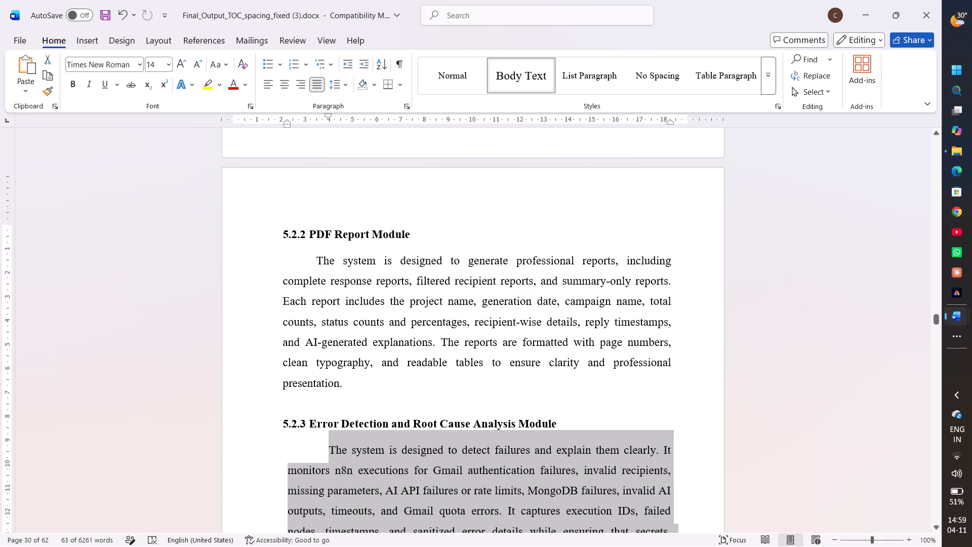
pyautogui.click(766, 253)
# Insert line breaks after and before the "Fig 7.1 : Result Analysis" caption, spacing it from the chart above, and save the document.
pyautogui.scroll(-2, 766, 253)
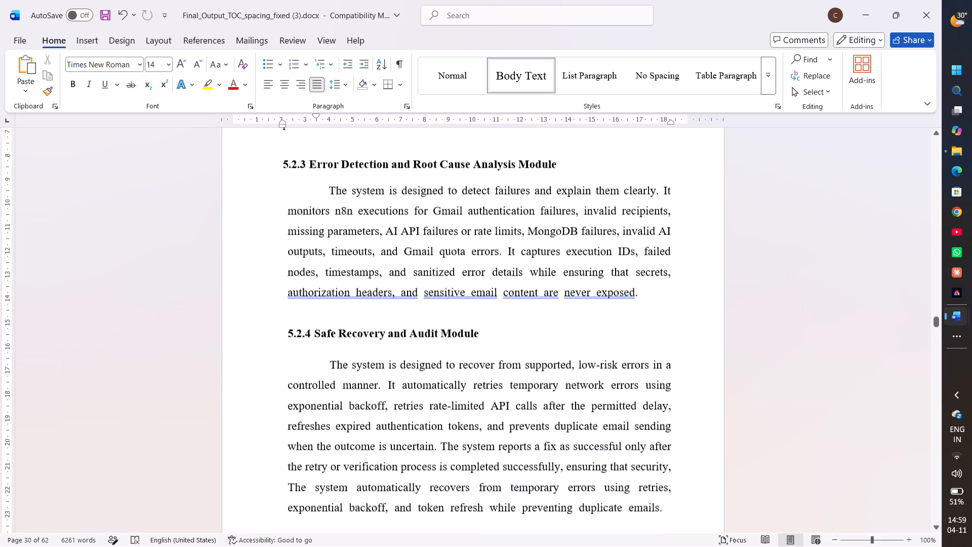
pyautogui.scroll(-5, 766, 253)
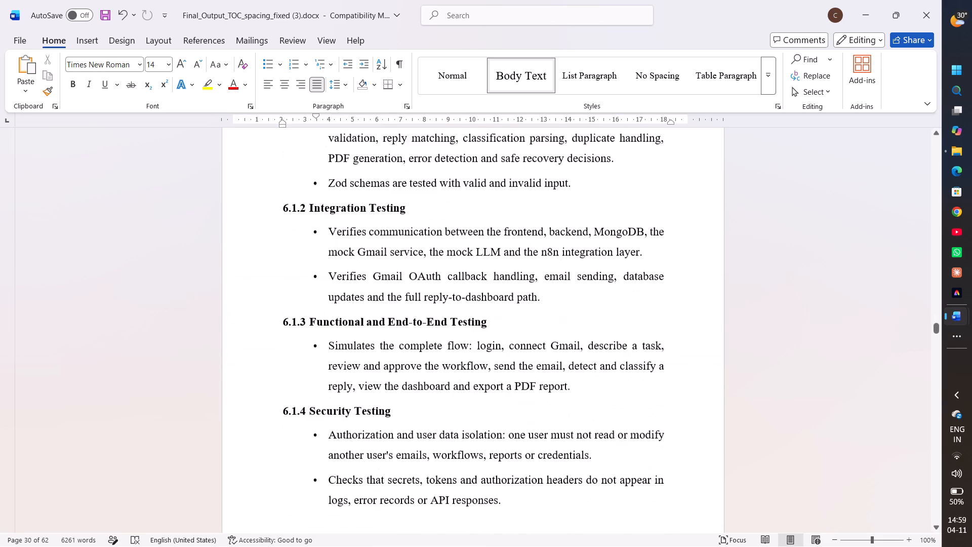
pyautogui.scroll(-5, 766, 253)
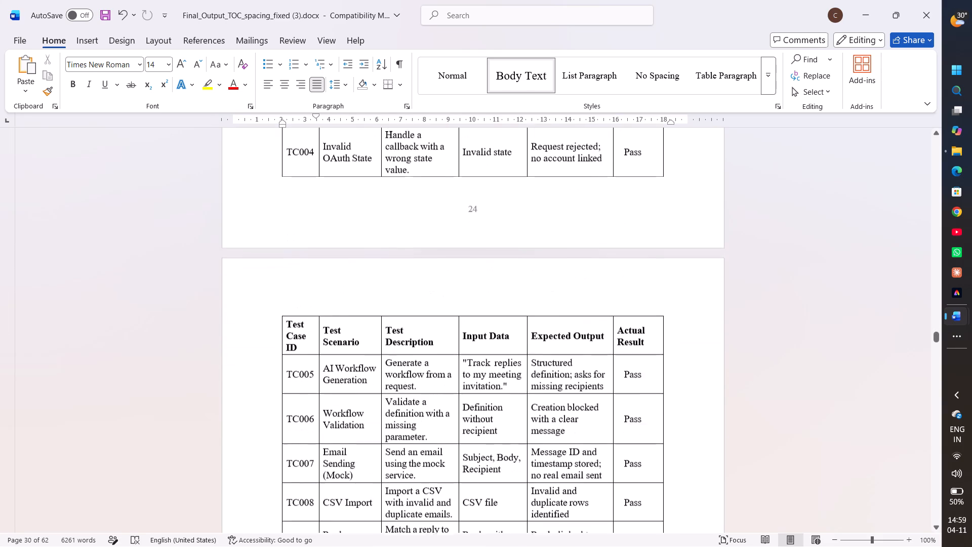
pyautogui.scroll(-5, 766, 253)
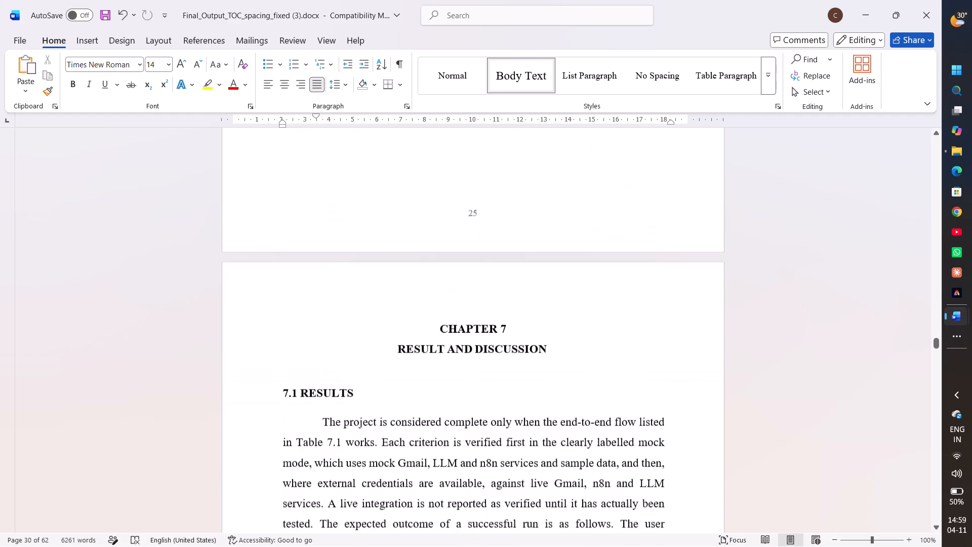
pyautogui.scroll(-4, 766, 253)
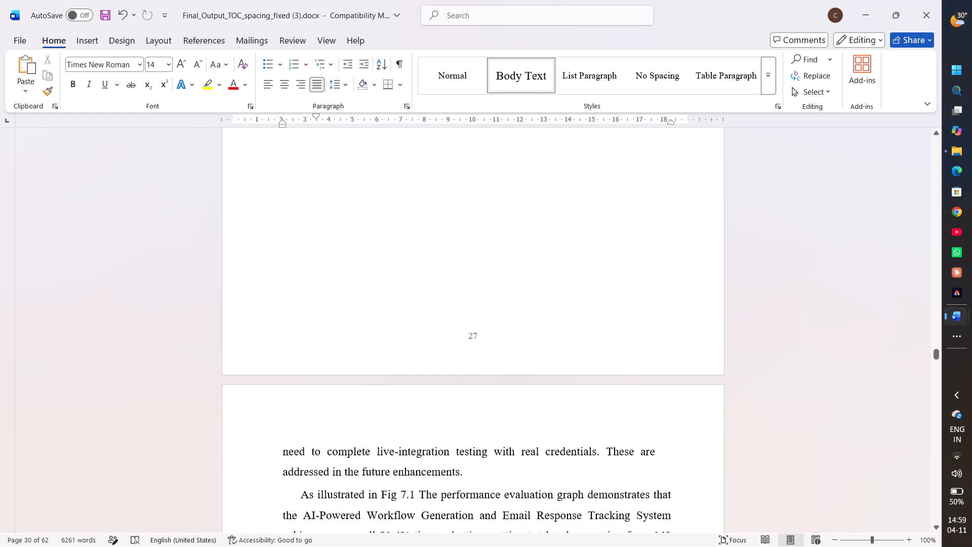
pyautogui.scroll(-2, 766, 253)
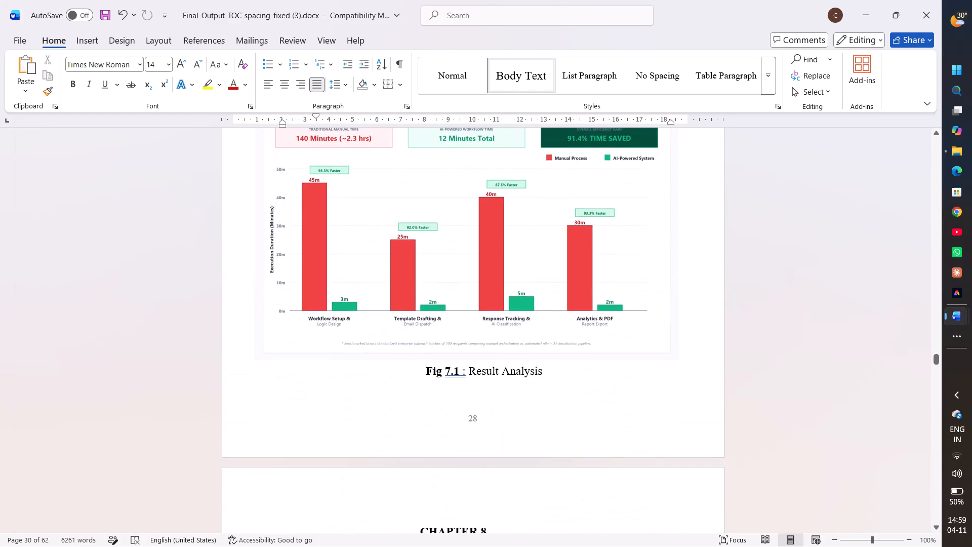
pyautogui.click(542, 373)
pyautogui.press('Return')
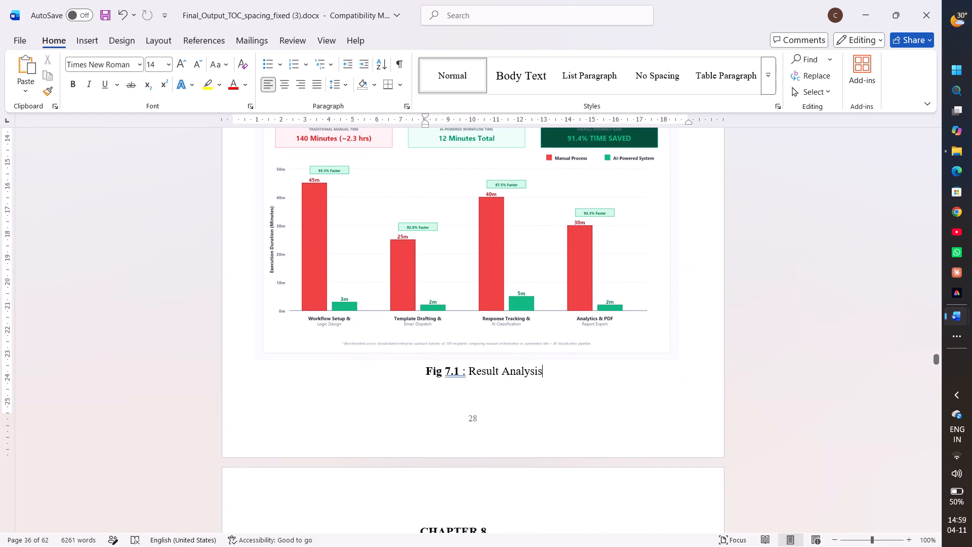
pyautogui.click(424, 370)
pyautogui.press('Return')
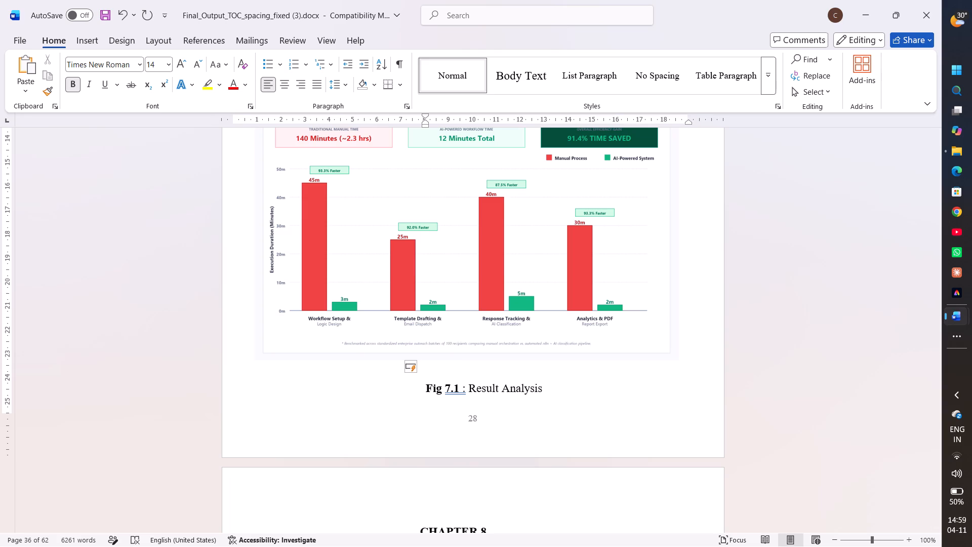
pyautogui.hotkey('ctrl', 's')
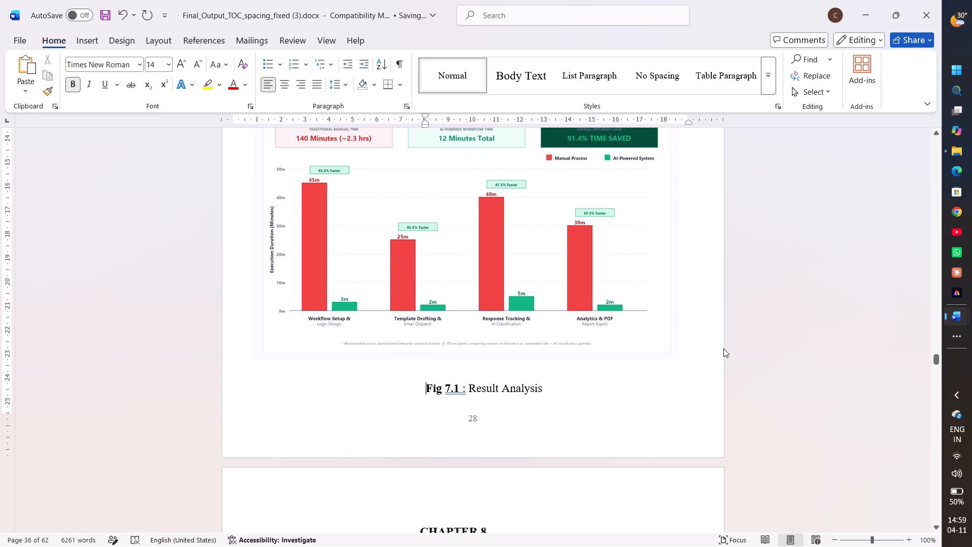
# Under Using the Application, cut "replies, apply filters, and correct a status manually if needed" from Step 6, ending it with "view classified.".
pyautogui.scroll(-2, 723, 348)
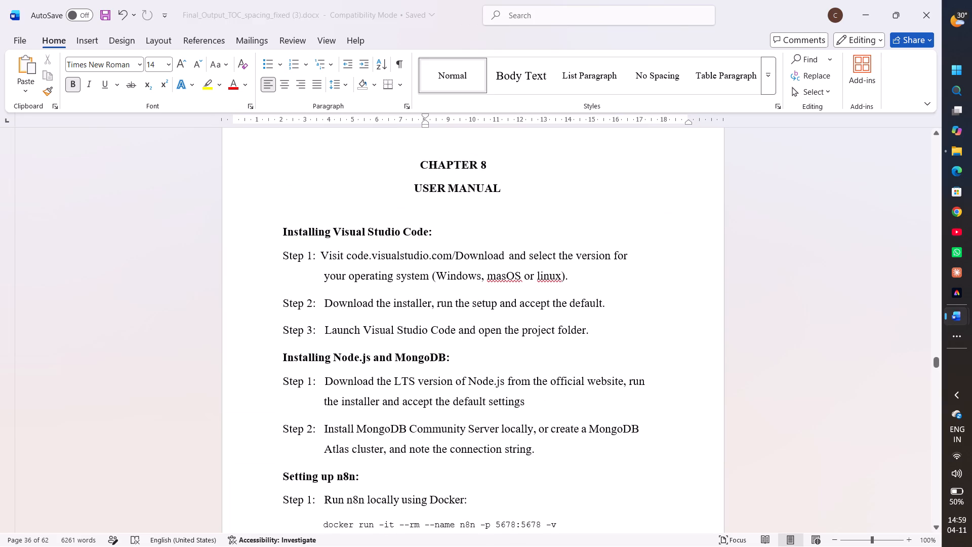
pyautogui.scroll(-3, 723, 348)
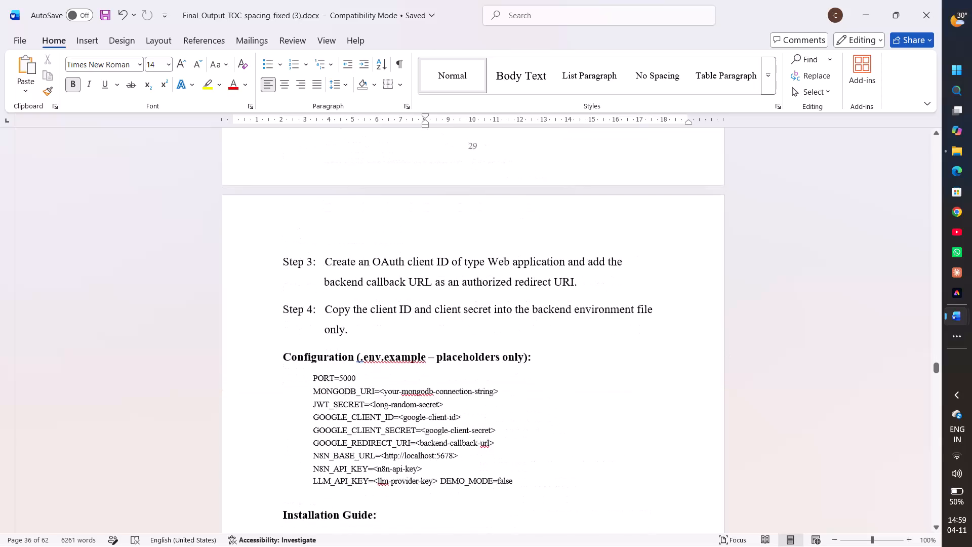
pyautogui.scroll(-4, 723, 348)
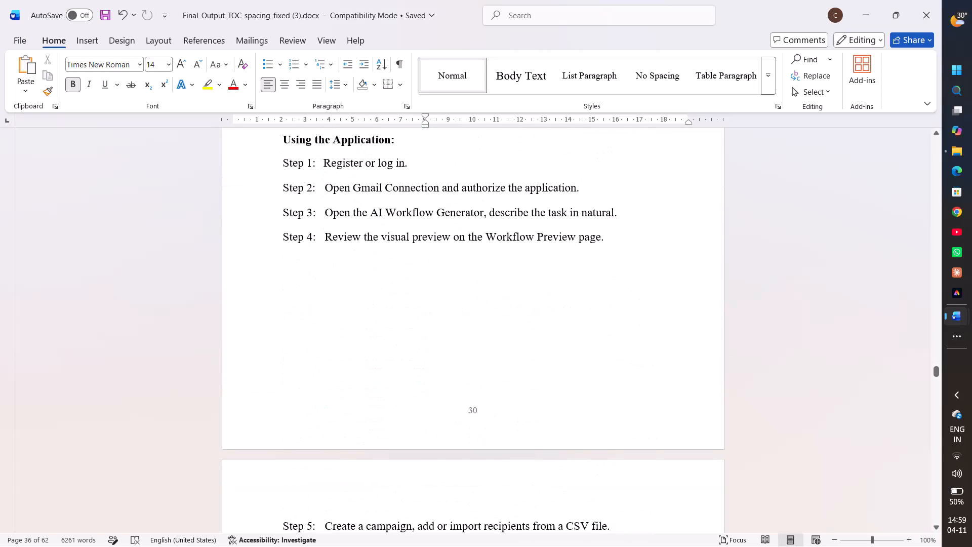
pyautogui.scroll(-1, 723, 348)
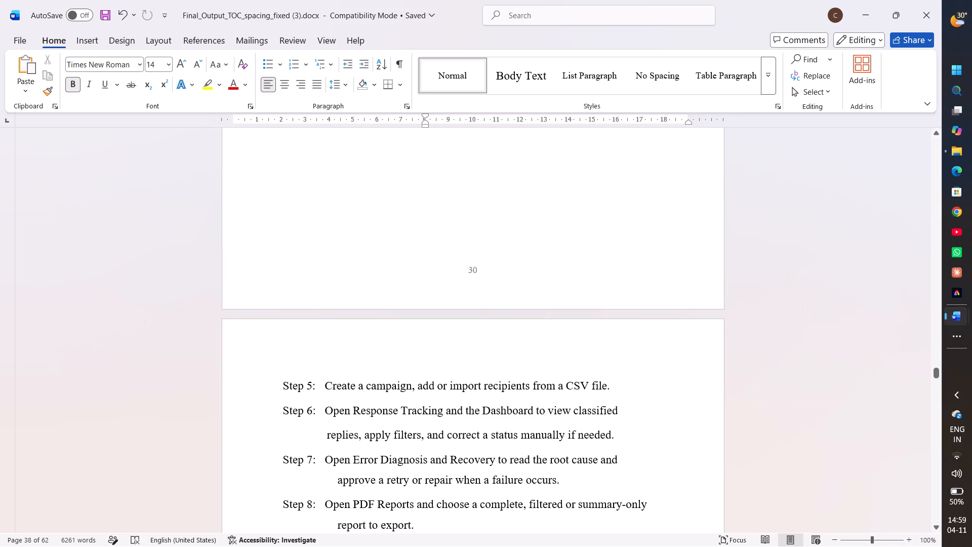
pyautogui.moveTo(321, 435); pyautogui.dragTo(565, 415)
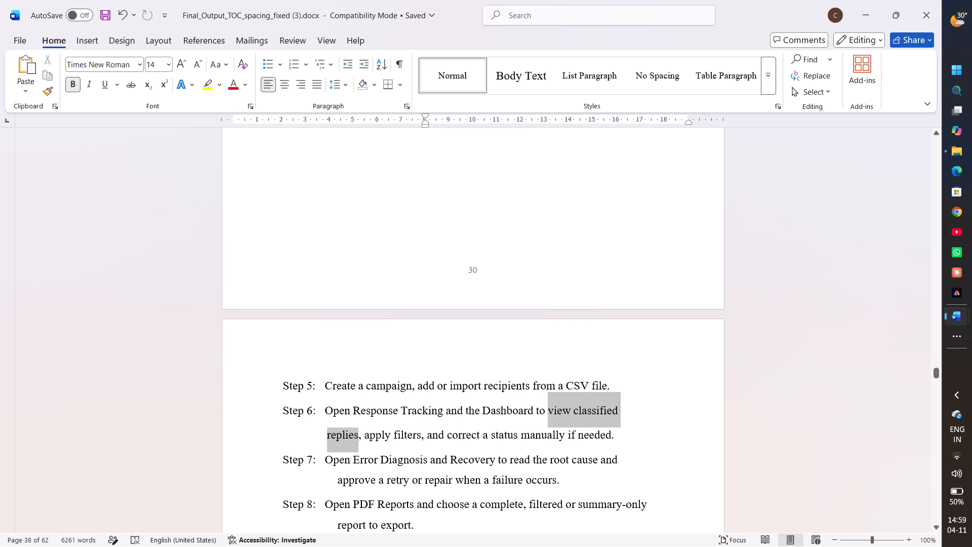
pyautogui.moveTo(565, 415); pyautogui.dragTo(620, 434)
pyautogui.press('BackSpace')
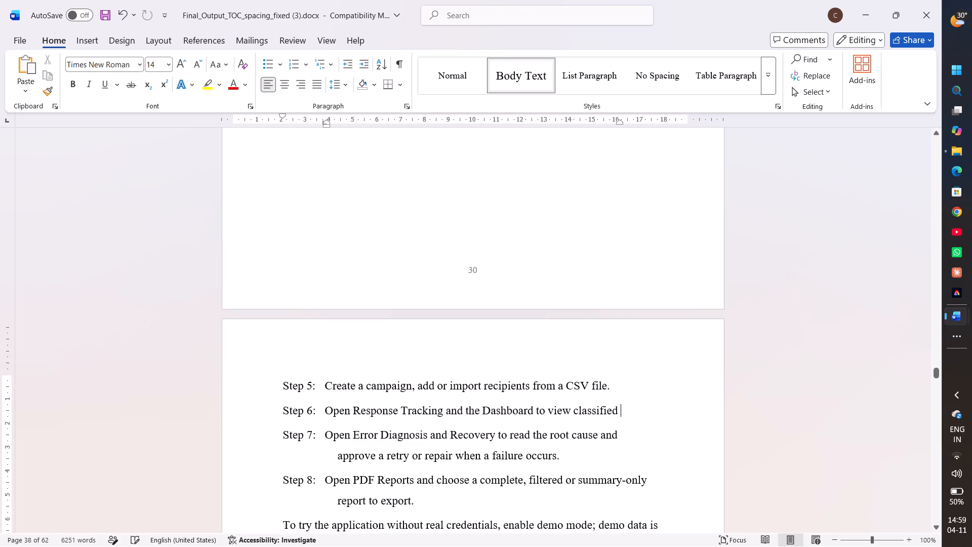
pyautogui.press('BackSpace')
pyautogui.press('.')
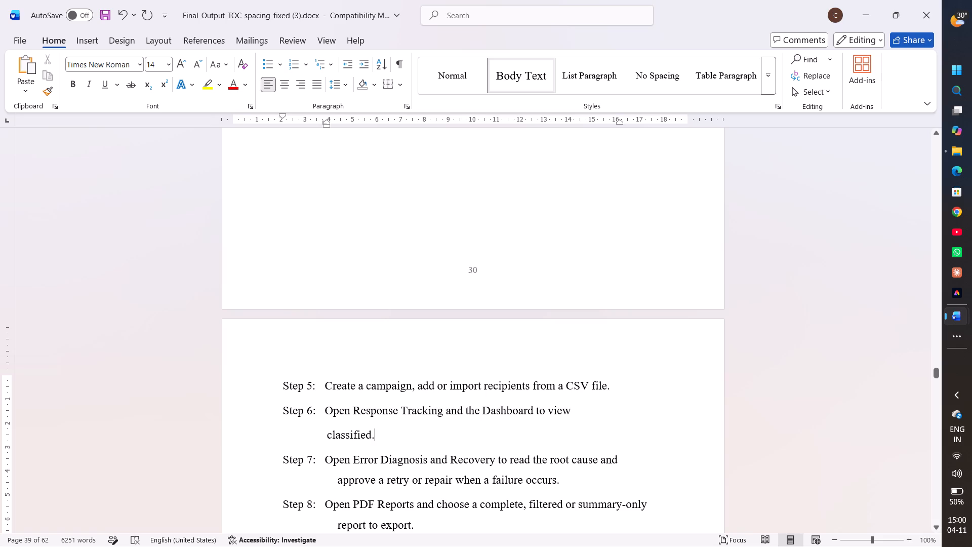
# Remove "and approve a retry or repair when a failure occurs." from Step 7 and put a period after "root cause".
pyautogui.moveTo(335, 480); pyautogui.dragTo(548, 482)
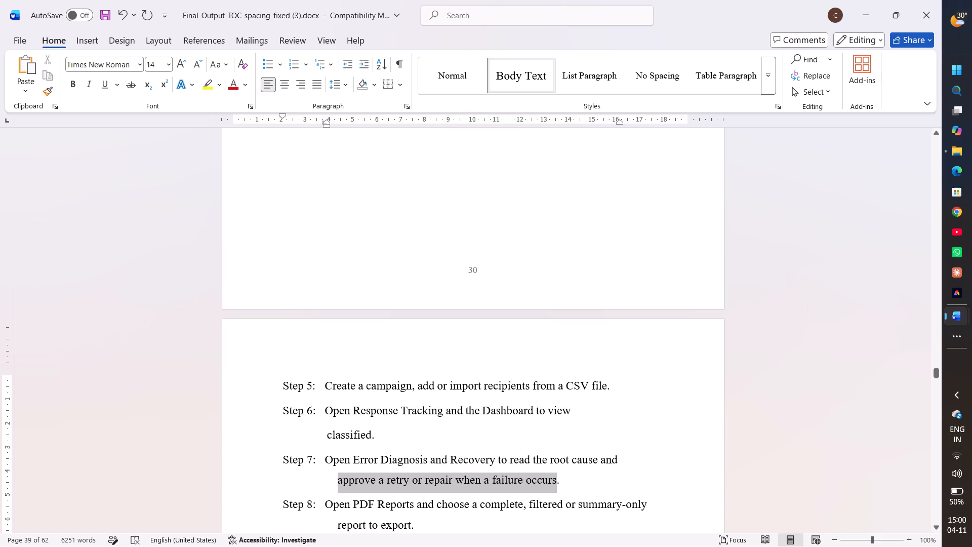
pyautogui.moveTo(548, 482); pyautogui.dragTo(560, 482)
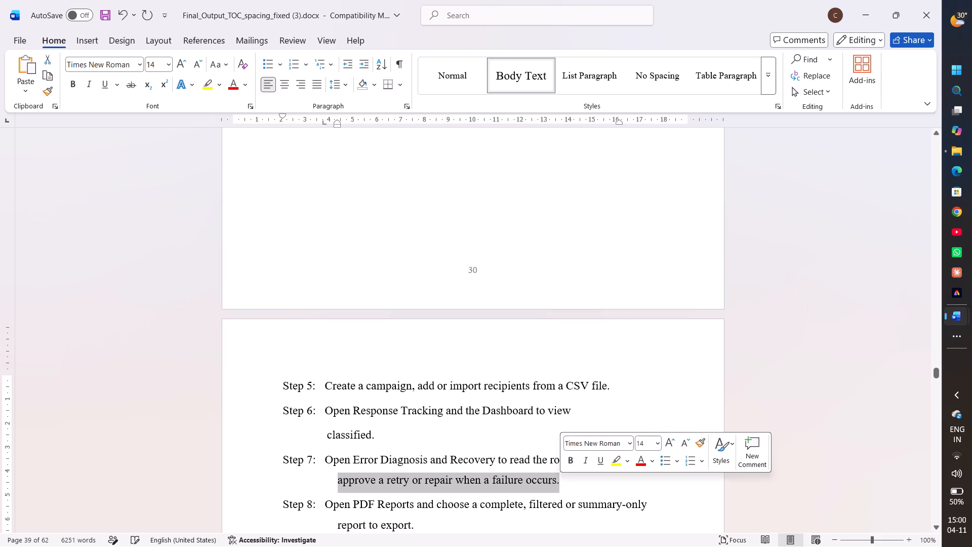
pyautogui.press('BackSpace')
pyautogui.press('BackSpace')
pyautogui.press('BackSpace')
pyautogui.press('BackSpace')
pyautogui.press('BackSpace')
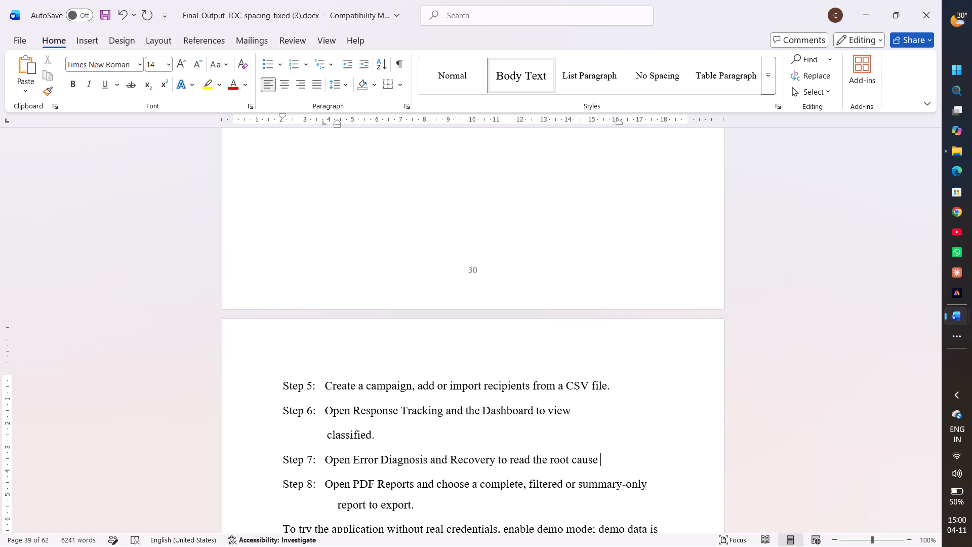
pyautogui.press('.')
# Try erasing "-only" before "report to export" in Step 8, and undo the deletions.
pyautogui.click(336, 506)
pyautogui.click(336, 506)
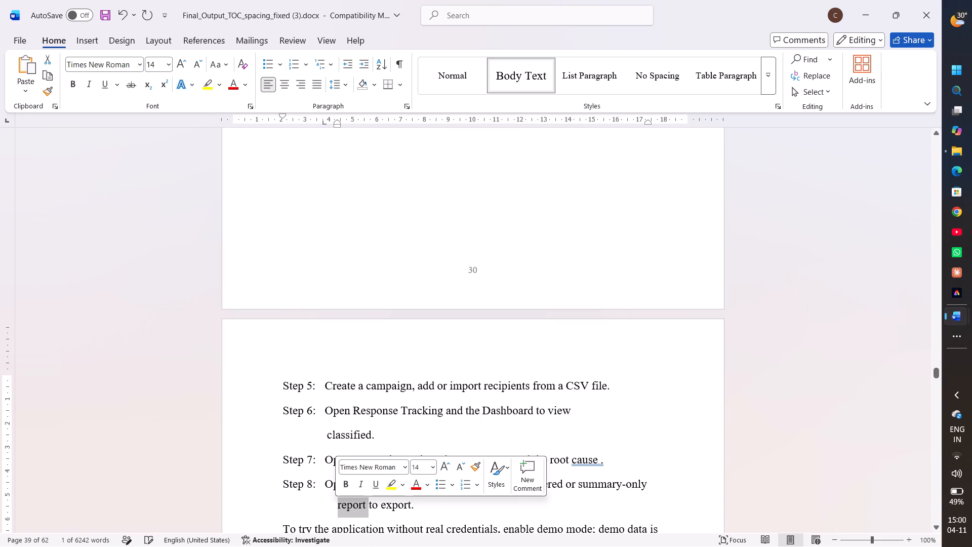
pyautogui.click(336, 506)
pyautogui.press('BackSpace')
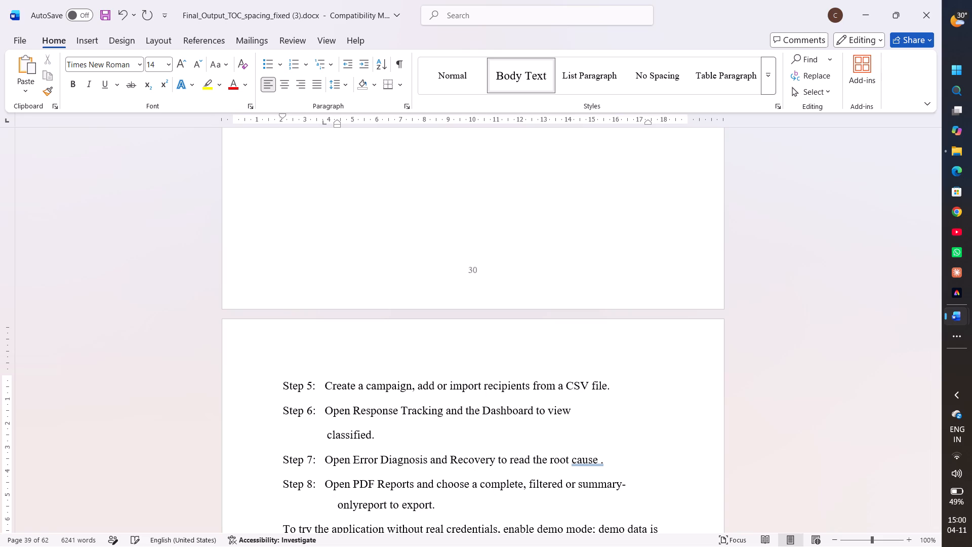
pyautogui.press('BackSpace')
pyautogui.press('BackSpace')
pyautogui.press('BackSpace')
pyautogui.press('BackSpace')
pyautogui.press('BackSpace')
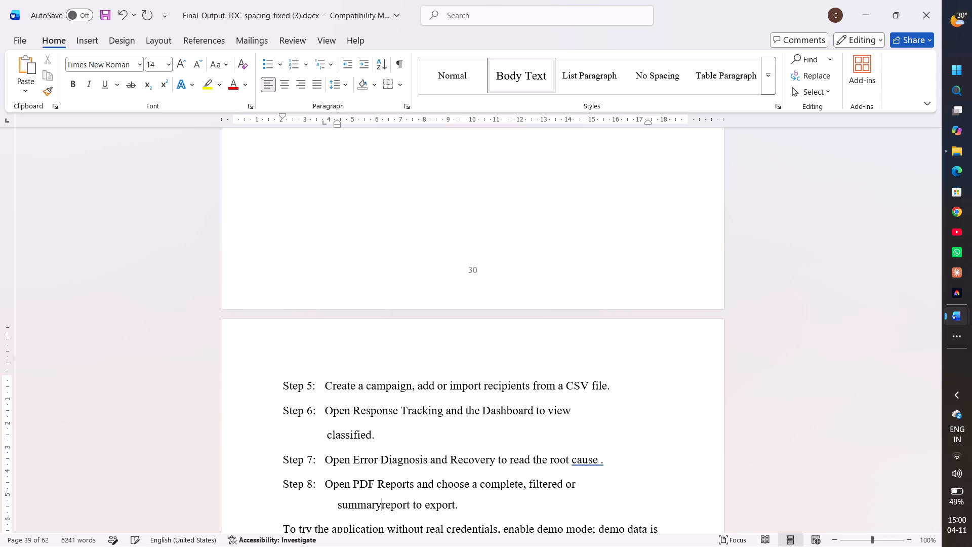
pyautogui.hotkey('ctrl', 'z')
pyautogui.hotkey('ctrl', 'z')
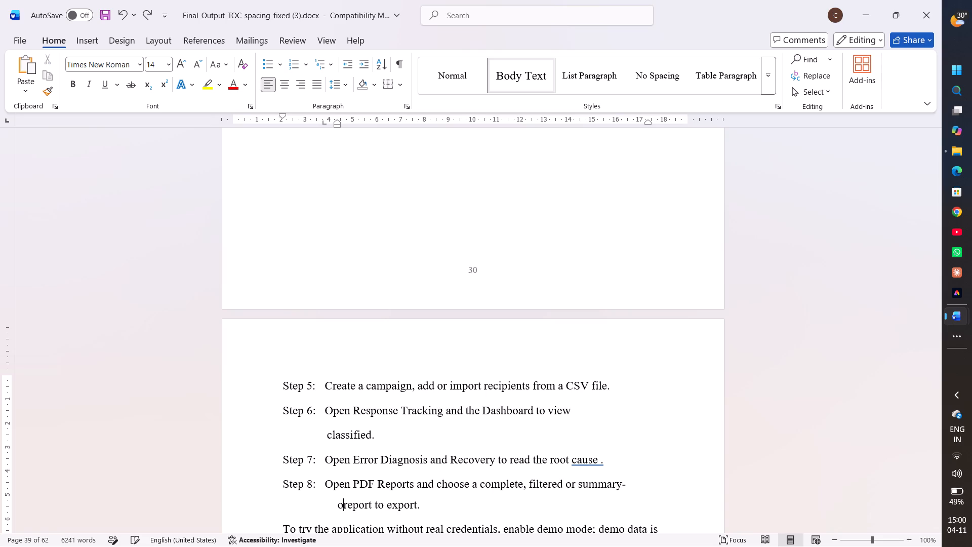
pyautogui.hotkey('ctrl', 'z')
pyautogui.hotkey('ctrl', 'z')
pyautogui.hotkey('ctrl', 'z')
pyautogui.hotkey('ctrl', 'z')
# Delete "report to export." from Step 8 so the line ends with "summary-only".
pyautogui.moveTo(415, 503); pyautogui.dragTo(349, 504)
pyautogui.press('BackSpace')
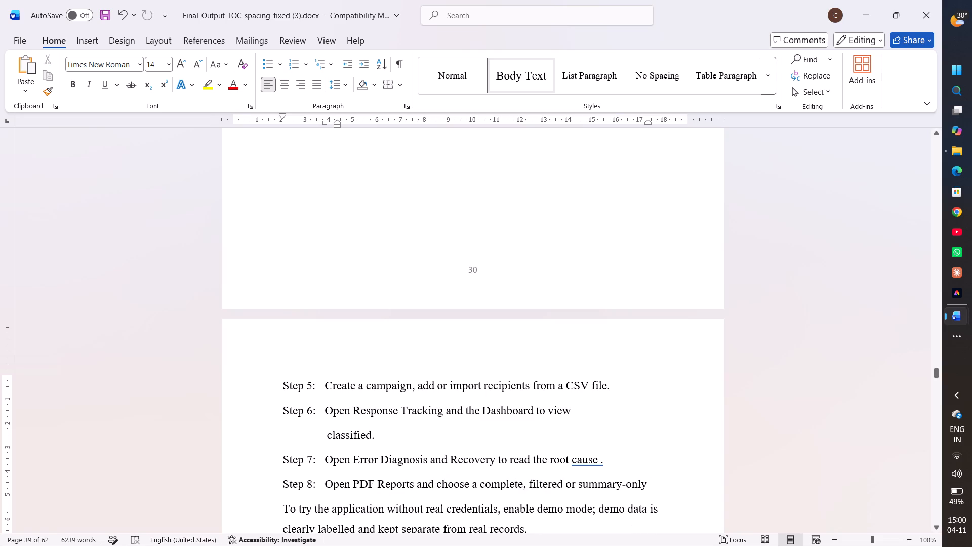
pyautogui.press('BackSpace')
pyautogui.press('/')
pyautogui.press('BackSpace')
pyautogui.press('.')
pyautogui.press('BackSpace')
# Replace the gap before "Open PDF Reports" in Step 8 with three spaces.
pyautogui.click(326, 483)
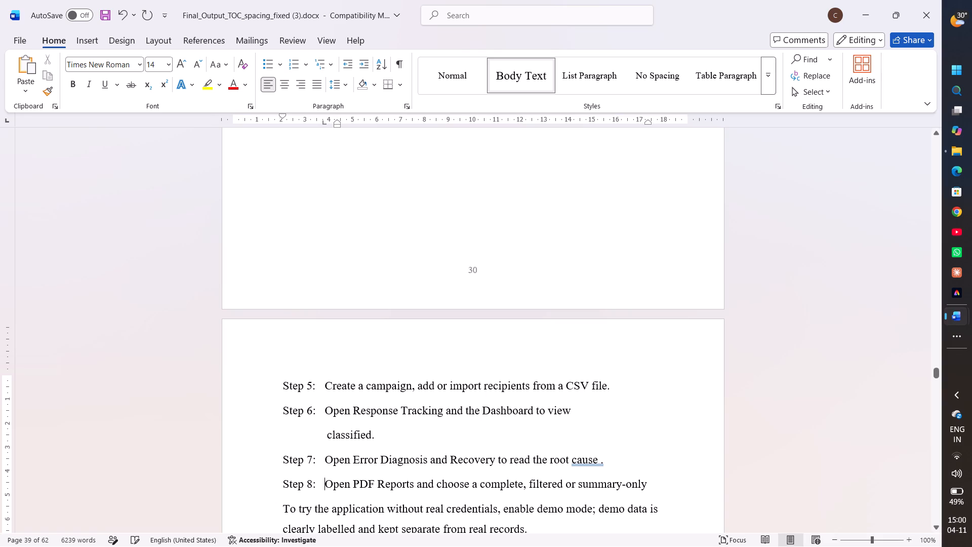
pyautogui.press('BackSpace')
pyautogui.press('space')
pyautogui.press('space')
pyautogui.press('space')
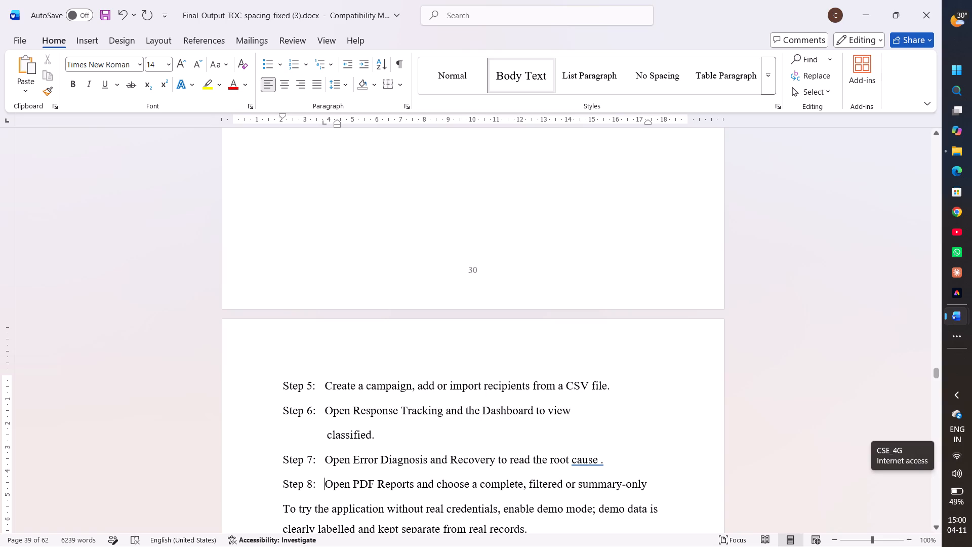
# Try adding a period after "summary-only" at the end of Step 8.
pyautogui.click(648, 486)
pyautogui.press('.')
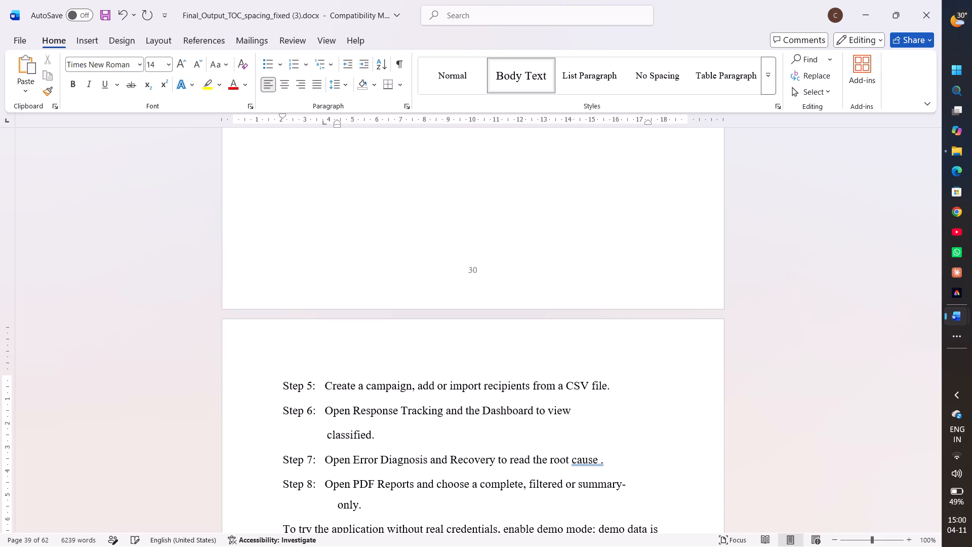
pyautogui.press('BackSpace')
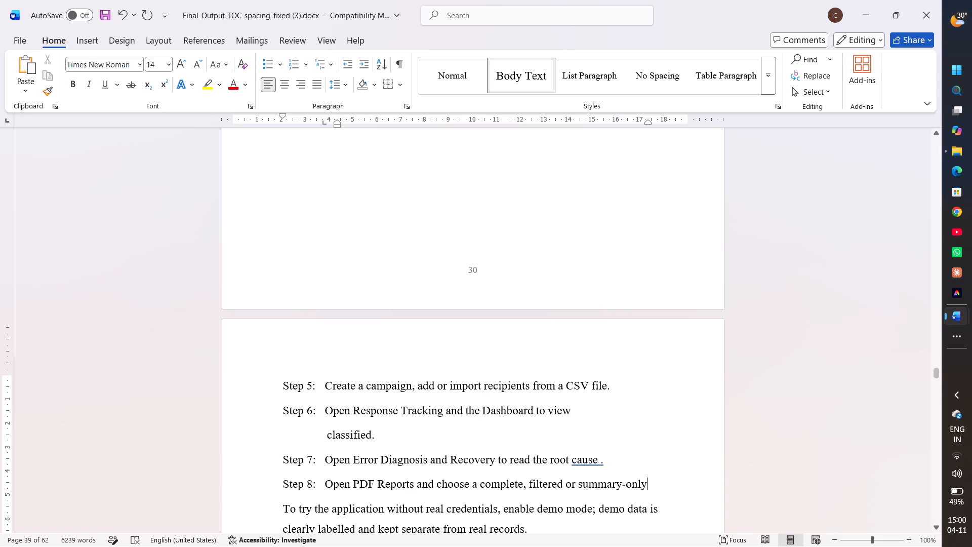
# Remove the space before the period after "root cause" in Step 7.
pyautogui.click(600, 460)
pyautogui.press('BackSpace')
# Delete the wrapped word "classified." from Step 6 and end the line with a period directly after "view".
pyautogui.moveTo(322, 435); pyautogui.dragTo(380, 435)
pyautogui.hotkey('ctrl', 'c')
pyautogui.press('BackSpace')
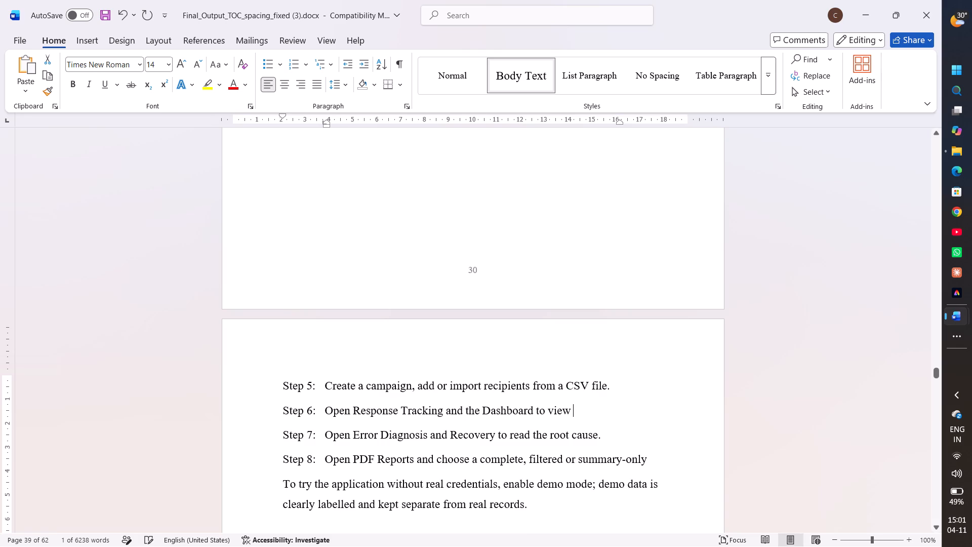
pyautogui.press('BackSpace')
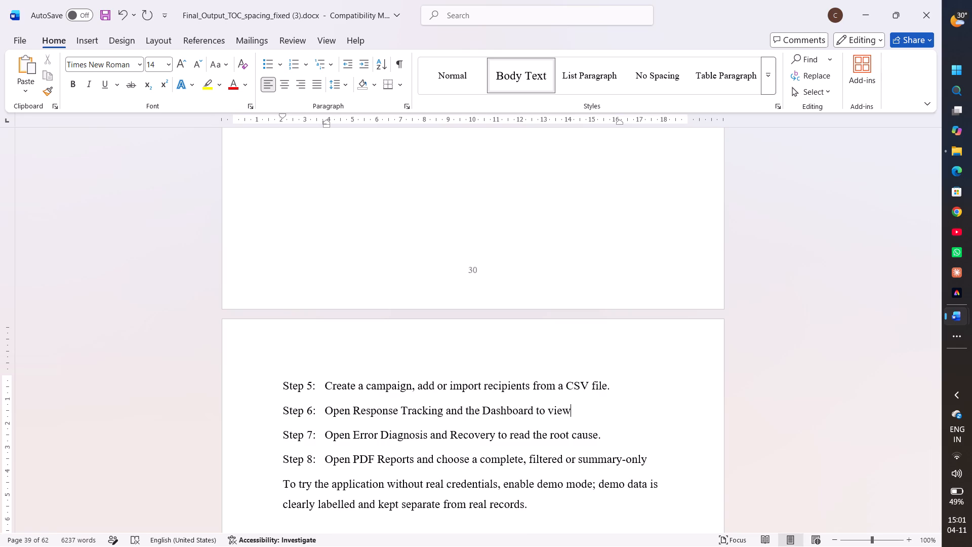
pyautogui.press('.')
# Copy the Step 5 and Step 6 lines onto a new line below Step 4 on page 30.
pyautogui.scroll(-1, 441, 433)
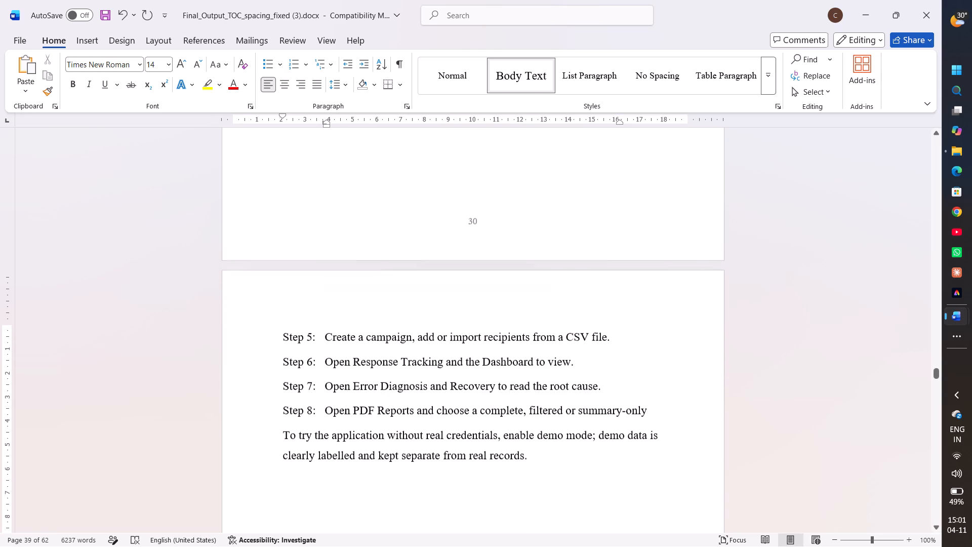
pyautogui.scroll(-2, 441, 433)
pyautogui.scroll(1, 441, 433)
pyautogui.scroll(-2, 441, 433)
pyautogui.scroll(1, 441, 433)
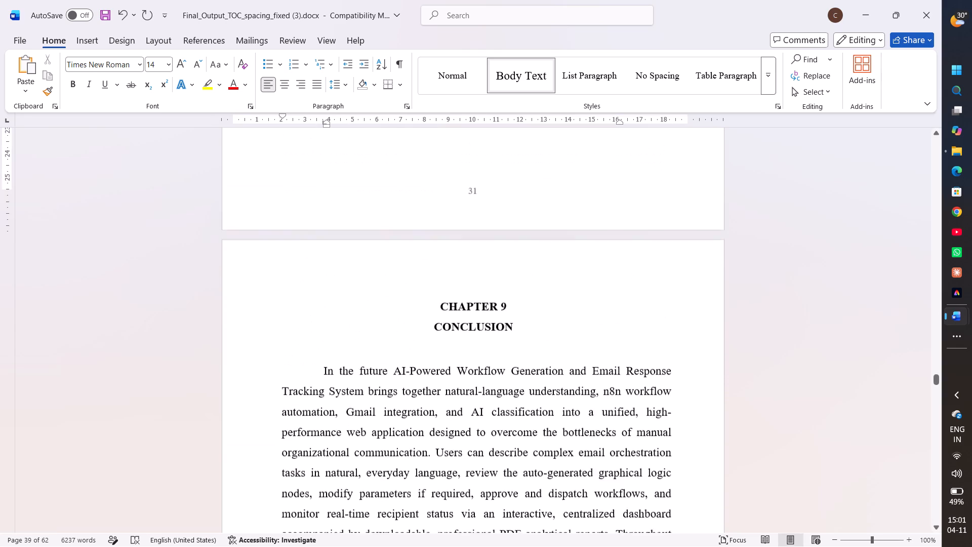
pyautogui.scroll(2, 441, 433)
pyautogui.scroll(-1, 441, 433)
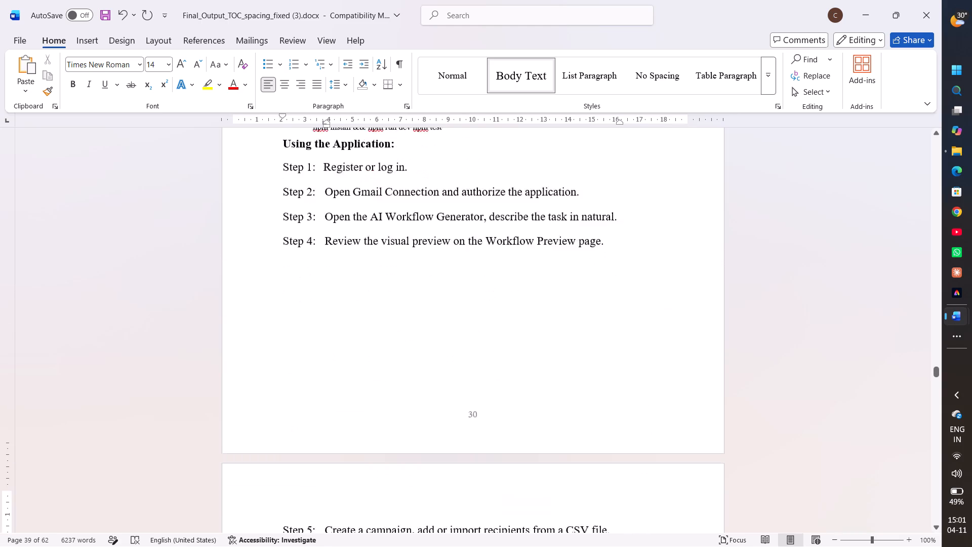
pyautogui.scroll(-1, 441, 433)
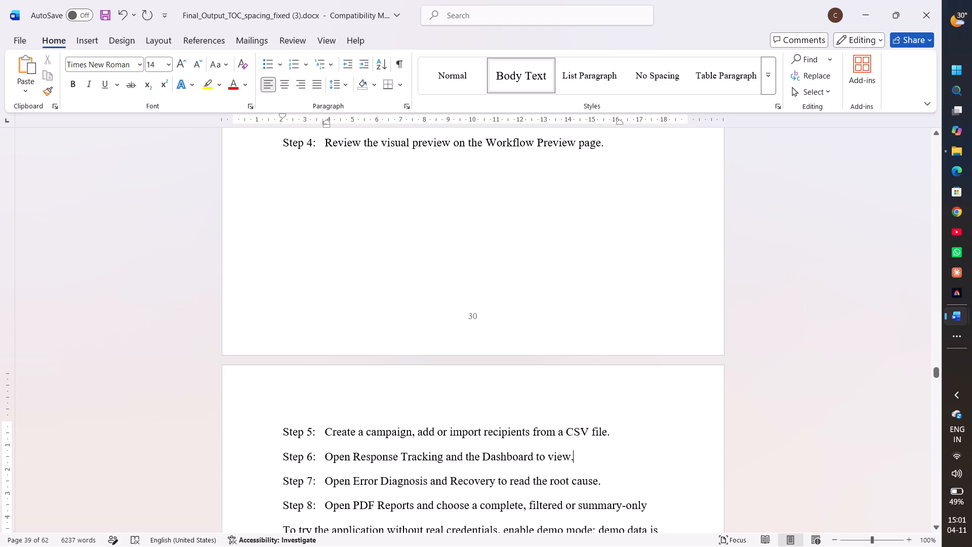
pyautogui.moveTo(278, 429); pyautogui.dragTo(542, 439)
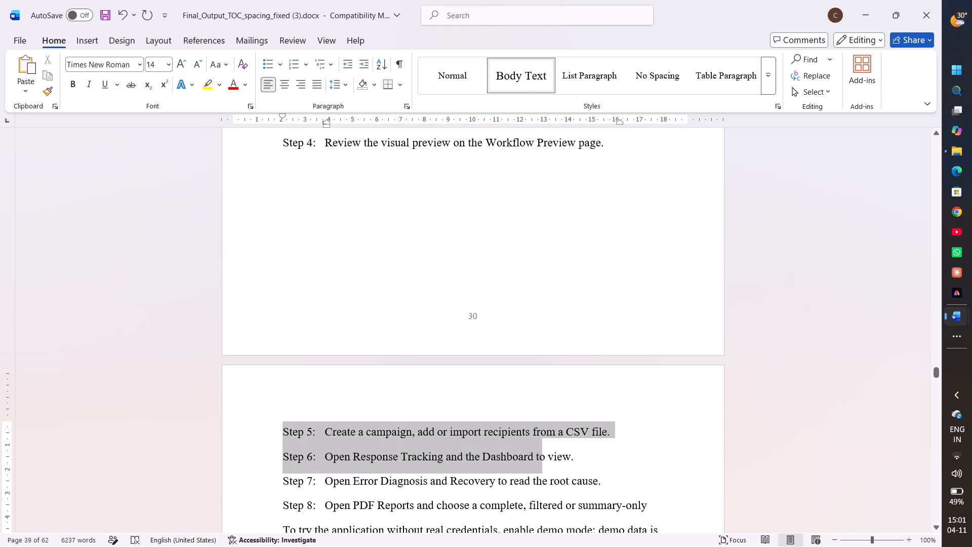
pyautogui.moveTo(542, 439); pyautogui.dragTo(583, 444)
pyautogui.hotkey('ctrl', 'c')
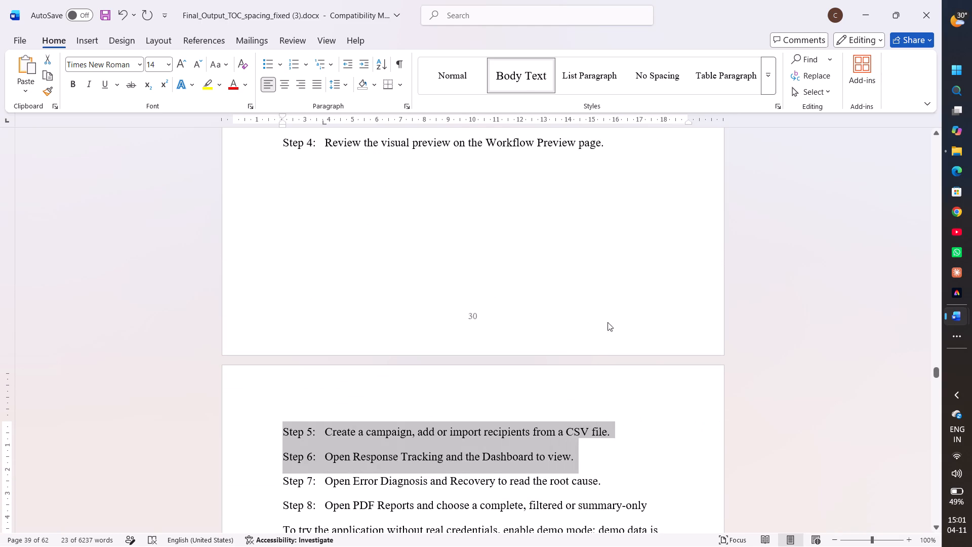
pyautogui.click(607, 142)
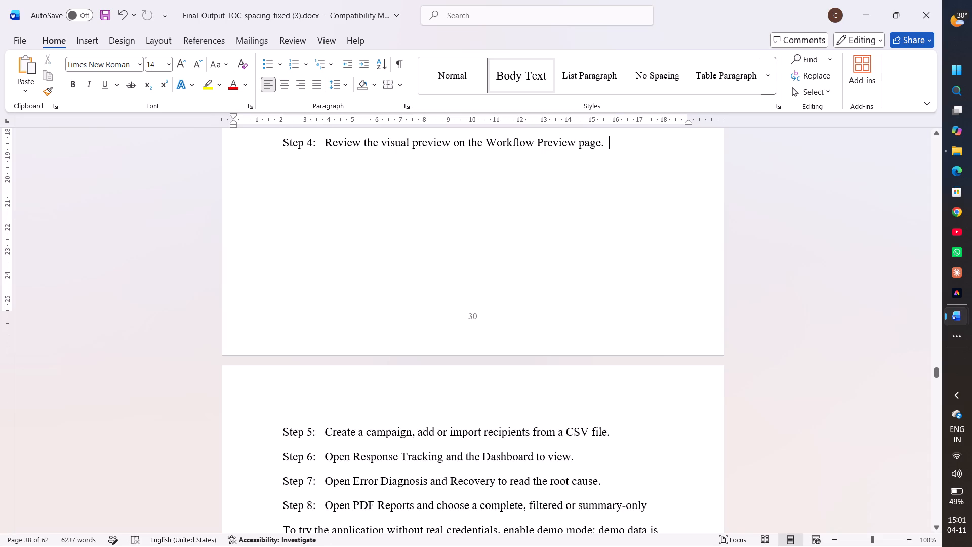
pyautogui.press('BackSpace')
pyautogui.hotkey('shift', 'Return')
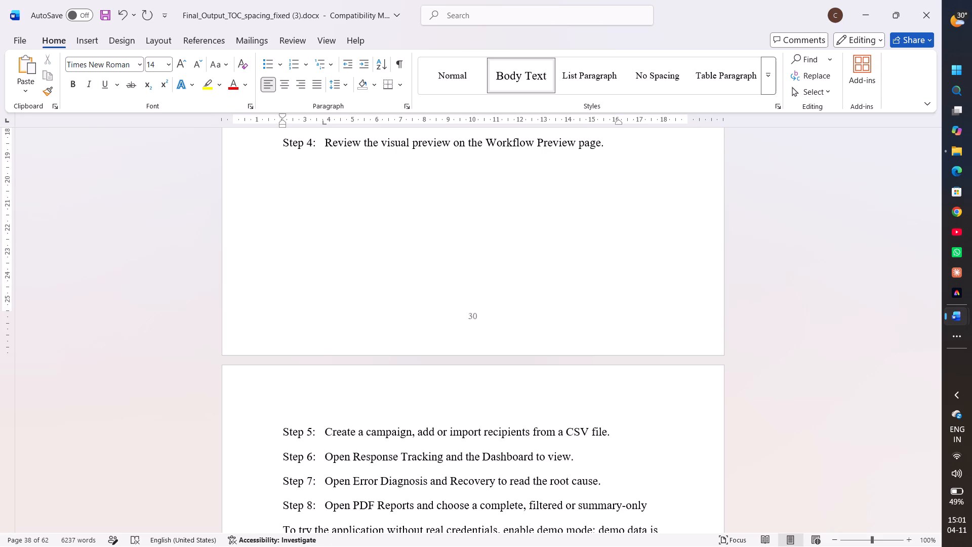
pyautogui.click(603, 139)
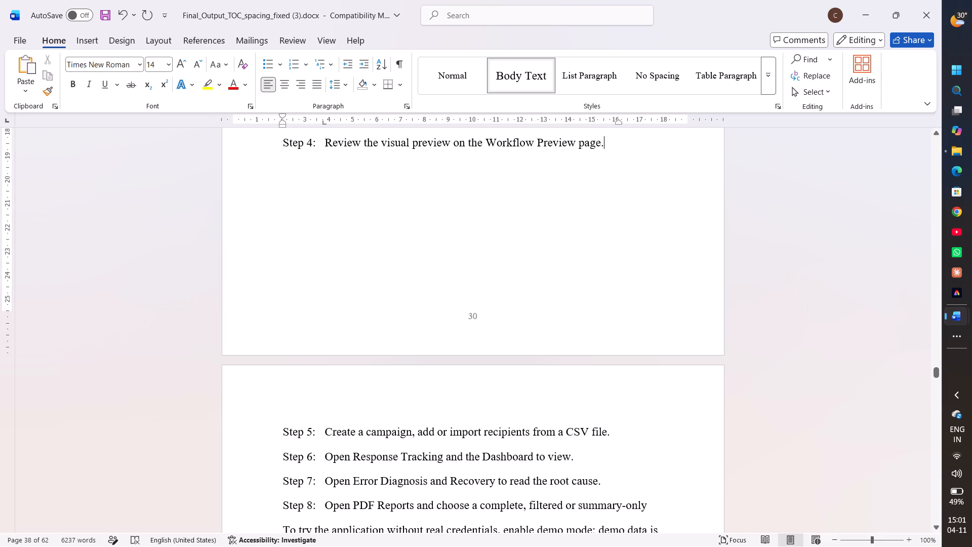
pyautogui.press('Return')
pyautogui.hotkey('ctrl', 'v')
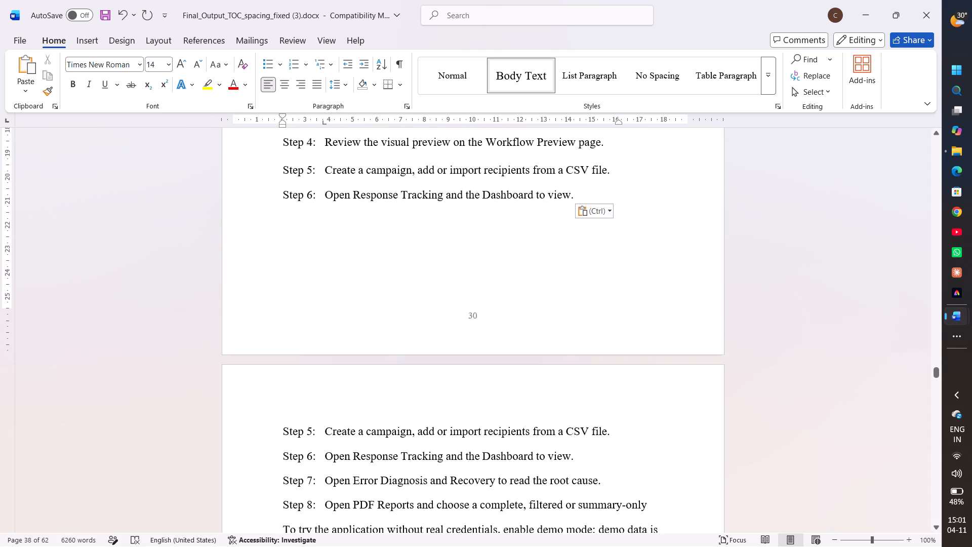
# Copy the Step 7 and Step 8 lines to below the pasted Step 6 on page 30.
pyautogui.scroll(-1, 323, 484)
pyautogui.moveTo(277, 396); pyautogui.dragTo(279, 396)
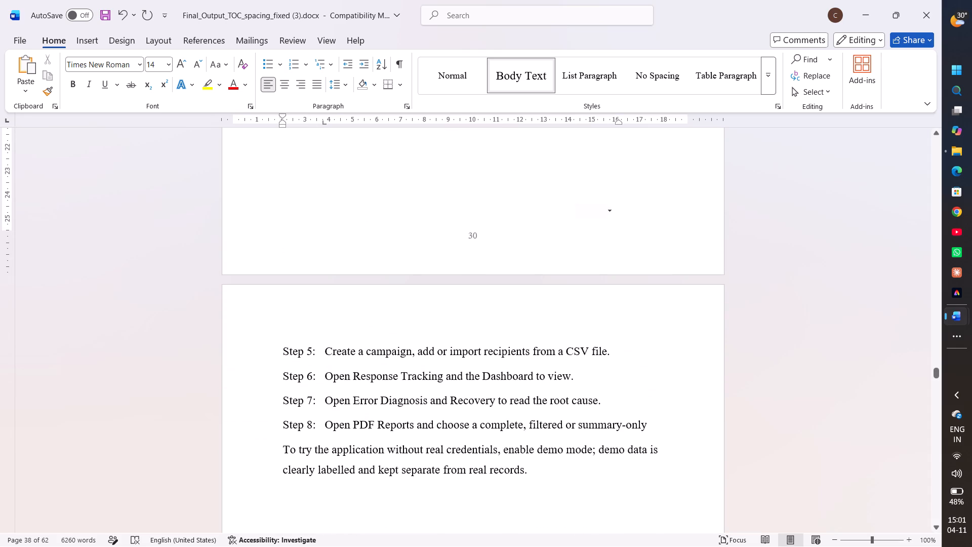
pyautogui.moveTo(279, 396); pyautogui.dragTo(643, 415)
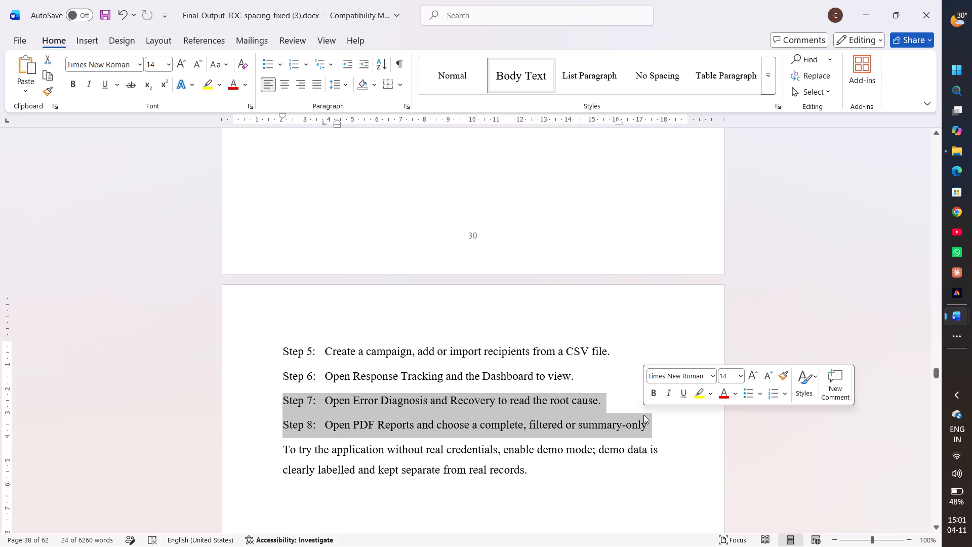
pyautogui.hotkey('ctrl', 'c')
pyautogui.scroll(1, 643, 415)
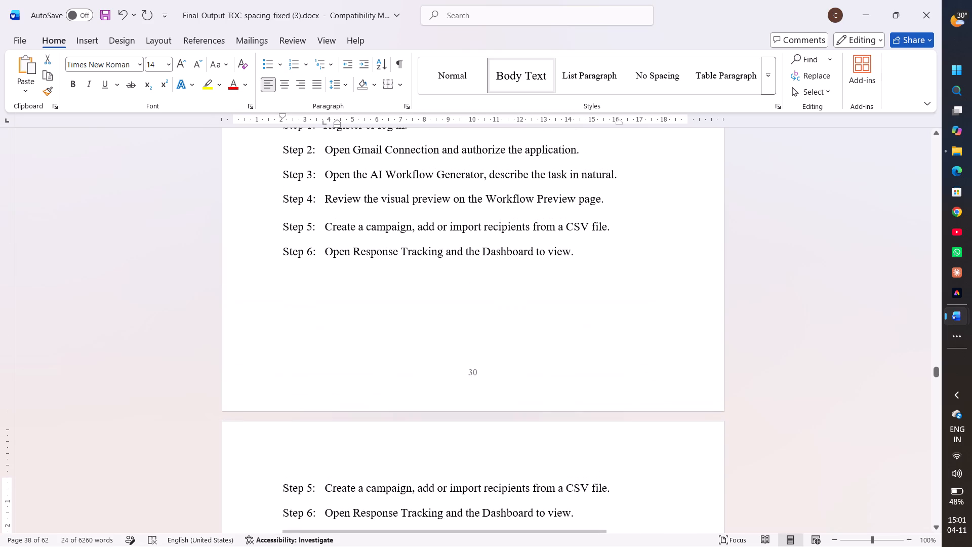
pyautogui.click(299, 284)
pyautogui.hotkey('ctrl', 'v')
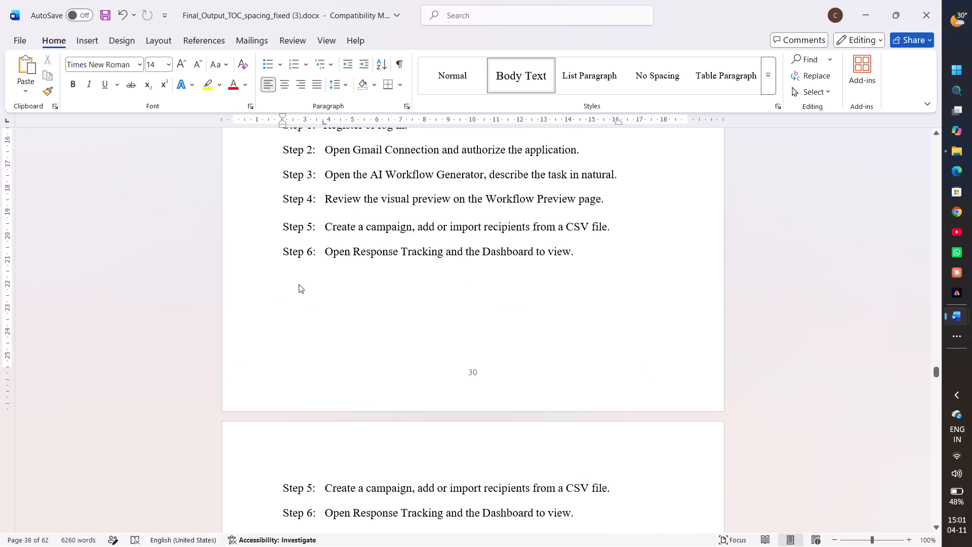
# Delete the duplicate Step 5 to Step 8 lines at the start of page 31.
pyautogui.scroll(-1, 364, 316)
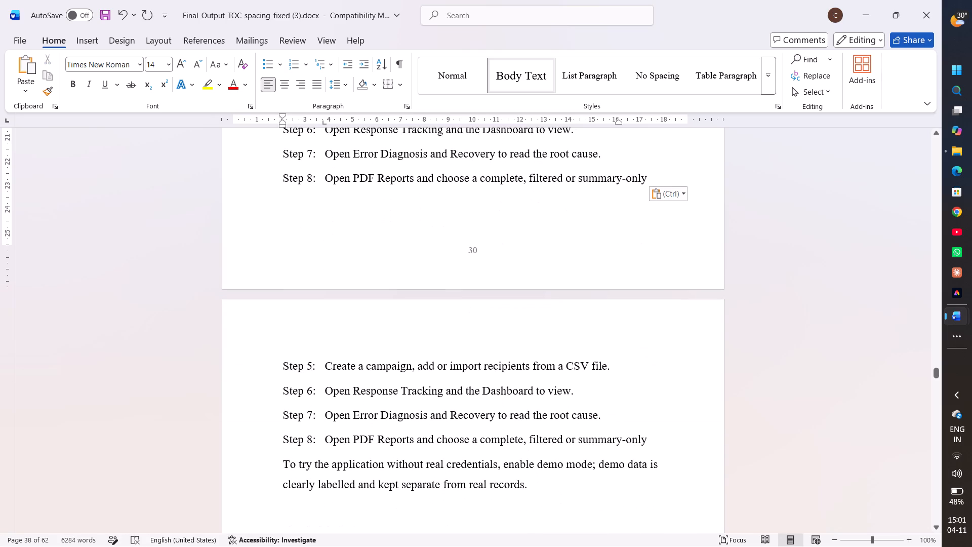
pyautogui.moveTo(277, 360); pyautogui.dragTo(491, 420)
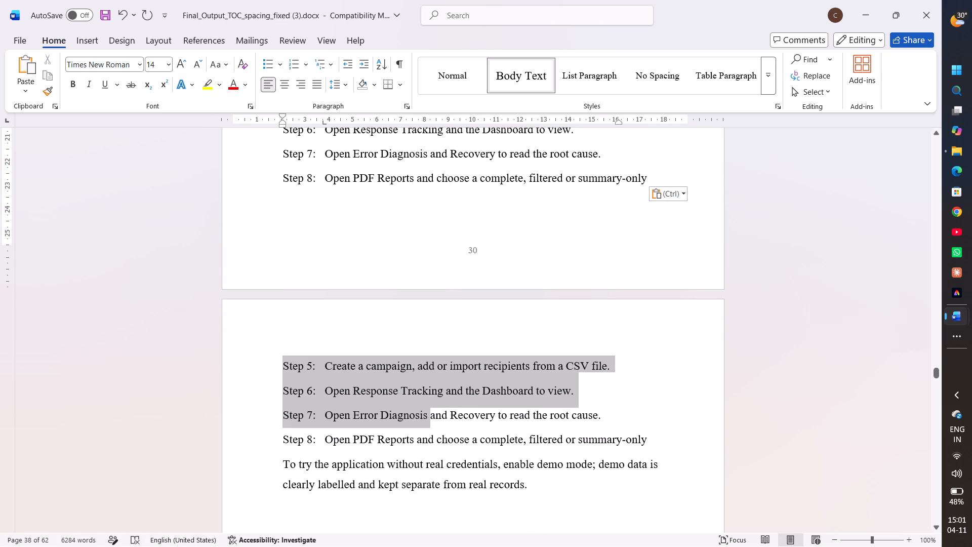
pyautogui.moveTo(491, 420); pyautogui.dragTo(655, 438)
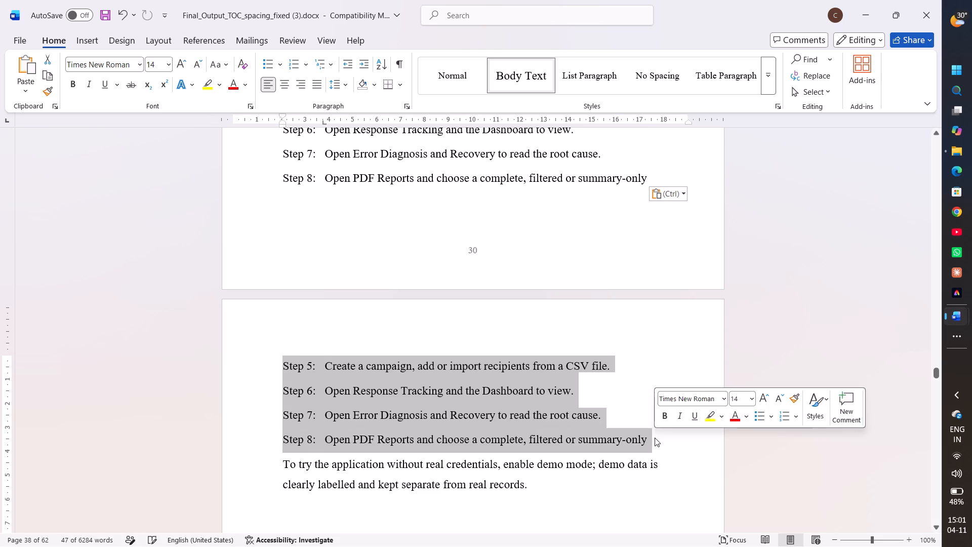
pyautogui.press('BackSpace')
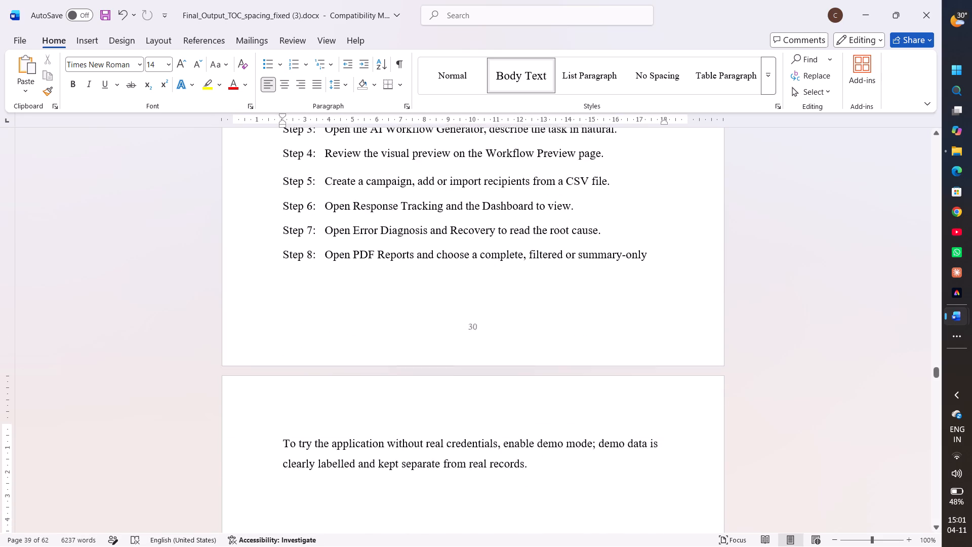
# Review the layout of the user manual on pages 29 and 30, from the Gmail OAuth setup to Step 8.
pyautogui.scroll(3, 655, 438)
pyautogui.scroll(-1, 655, 438)
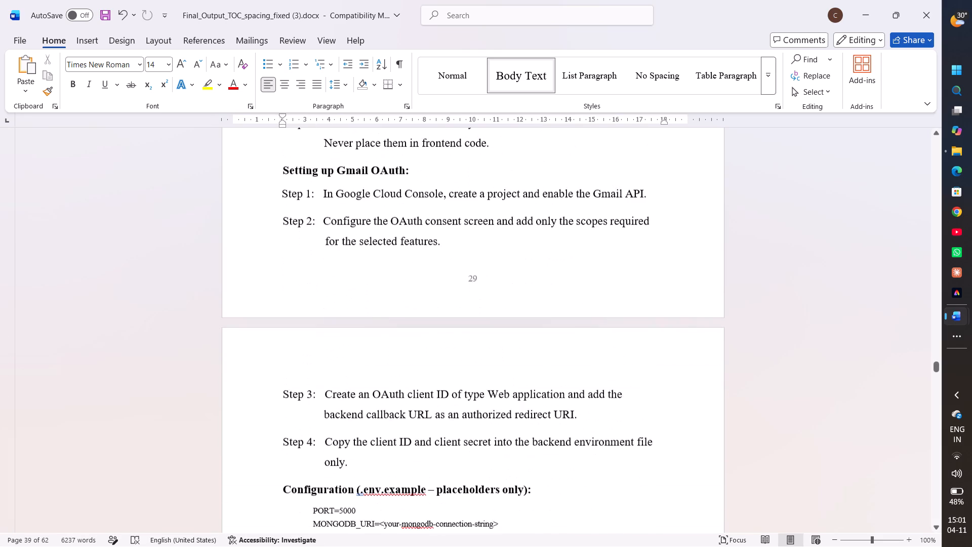
pyautogui.scroll(-1, 655, 438)
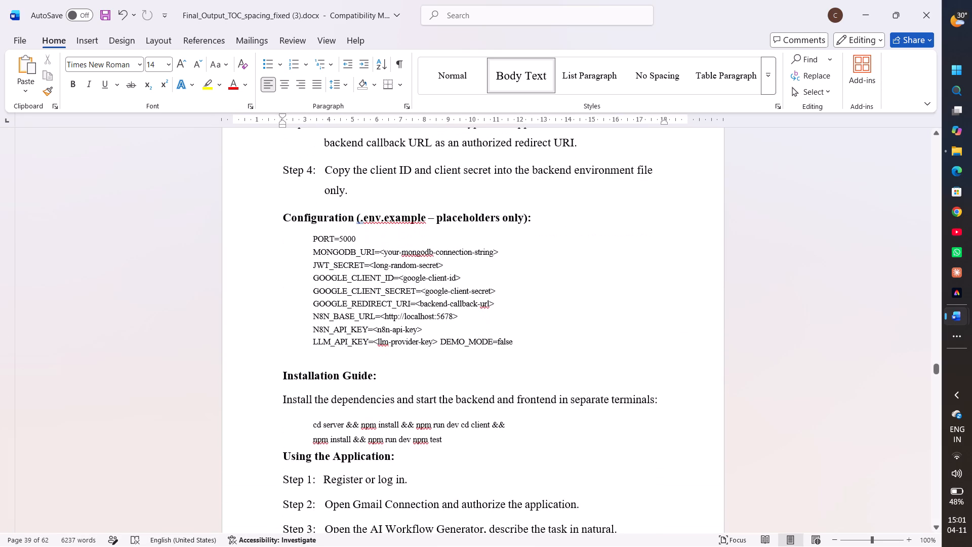
pyautogui.keyDown('ctrl'); pyautogui.scroll(5, 655, 438); pyautogui.keyUp('ctrl')
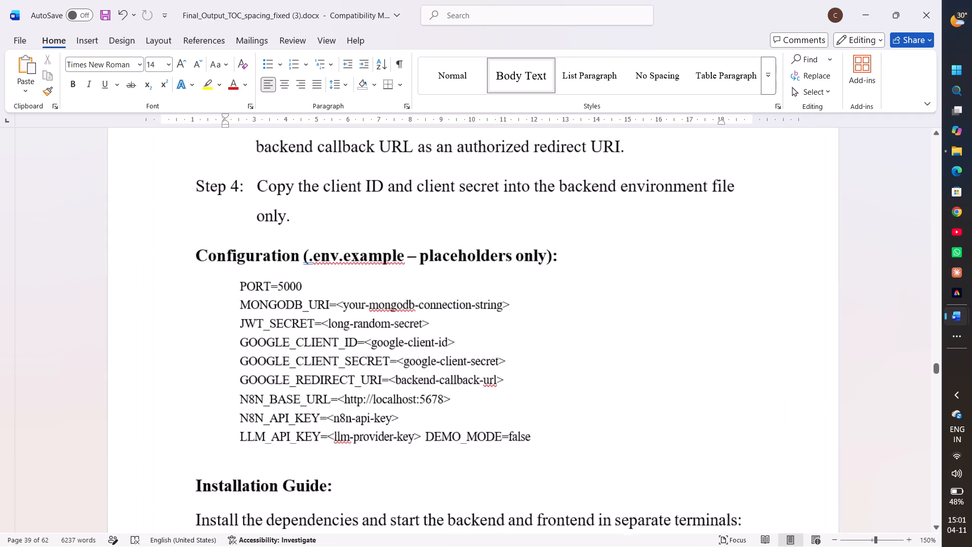
pyautogui.keyDown('ctrl'); pyautogui.scroll(1, 655, 438); pyautogui.keyUp('ctrl')
pyautogui.keyDown('ctrl'); pyautogui.scroll(-4, 655, 438); pyautogui.keyUp('ctrl')
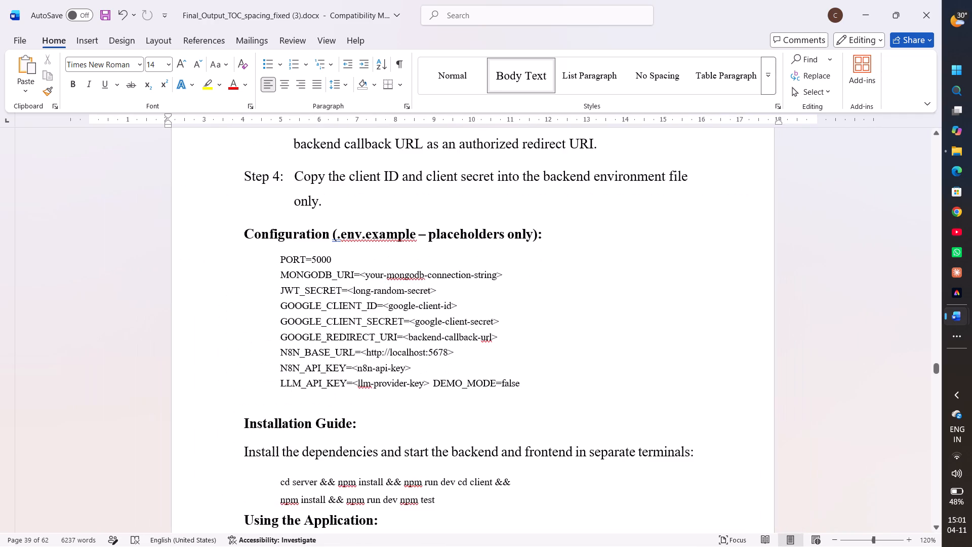
pyautogui.keyDown('ctrl'); pyautogui.scroll(-6, 655, 438); pyautogui.keyUp('ctrl')
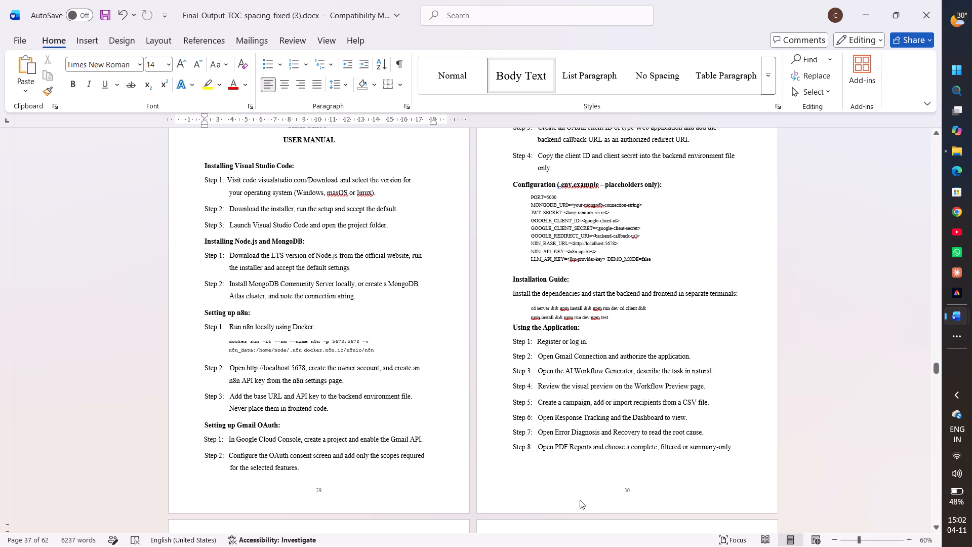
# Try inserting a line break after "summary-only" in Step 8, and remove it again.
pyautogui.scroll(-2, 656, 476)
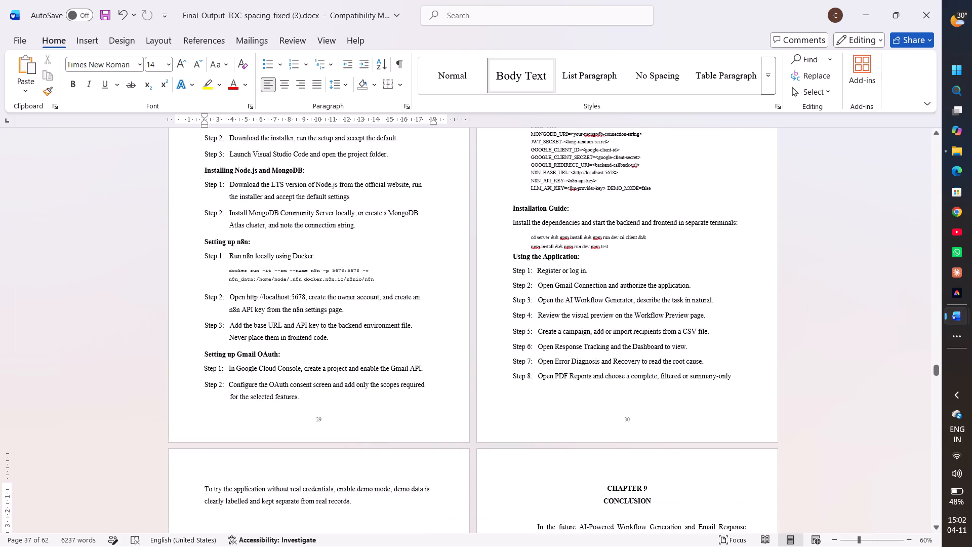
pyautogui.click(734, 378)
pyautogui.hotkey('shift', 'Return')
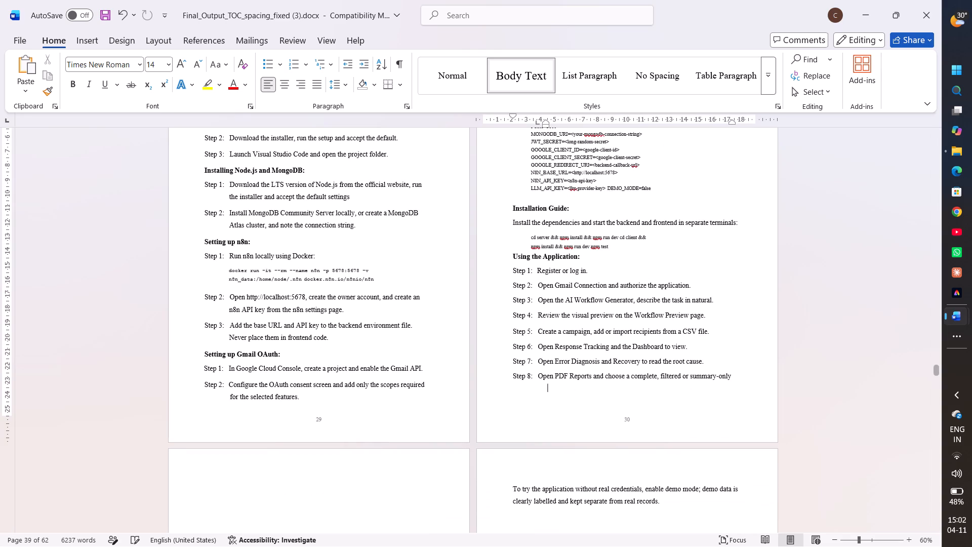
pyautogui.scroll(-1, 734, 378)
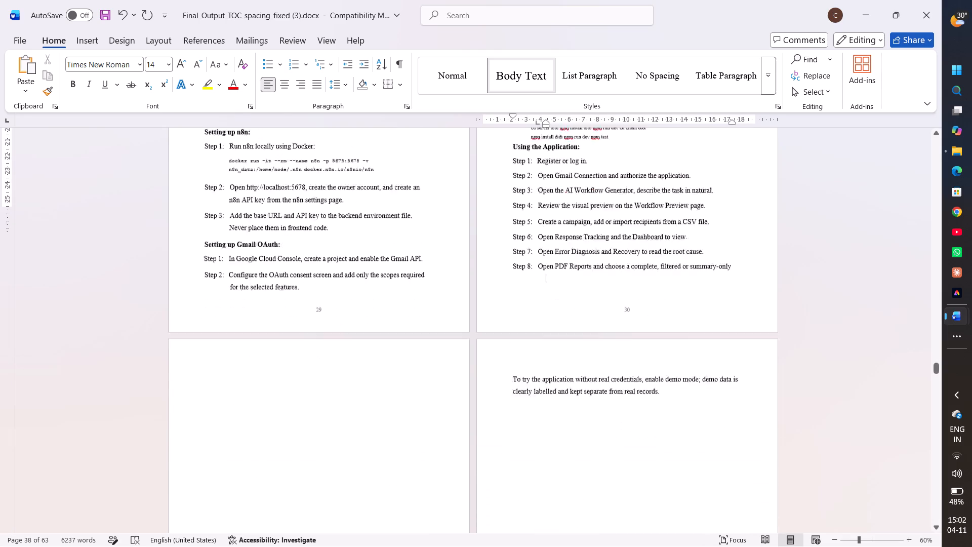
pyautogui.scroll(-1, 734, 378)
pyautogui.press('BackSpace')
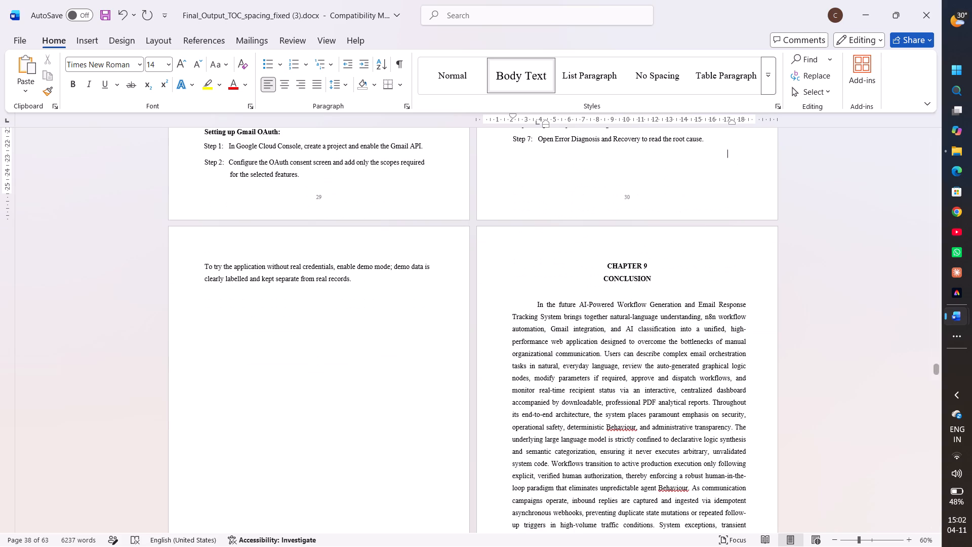
# Start a new paragraph below Step 8 on page 30 and indent it with 15 spaces.
pyautogui.press('Return')
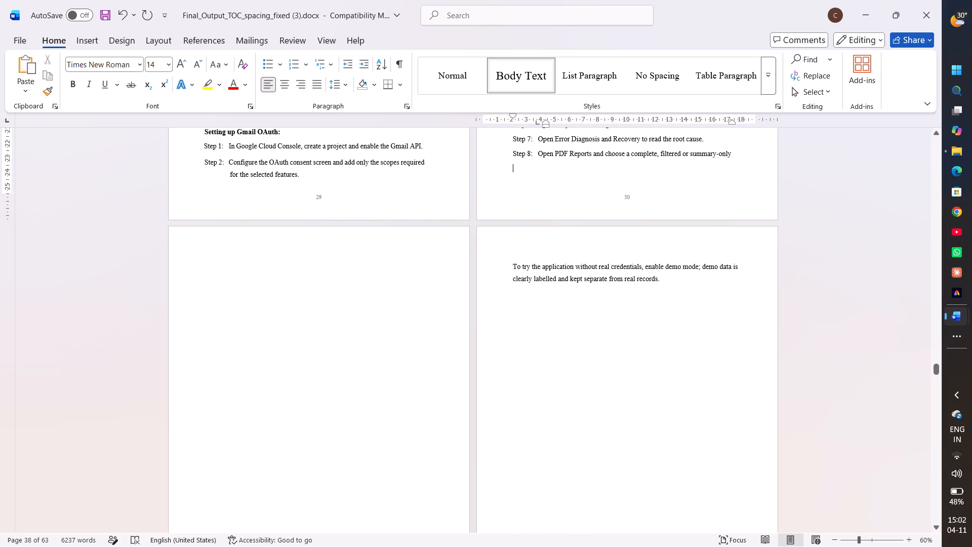
pyautogui.press('space')
pyautogui.press('space')
pyautogui.press('space')
pyautogui.press('space')
pyautogui.press('space')
pyautogui.press('space')
pyautogui.press('space')
pyautogui.press('space')
pyautogui.press('space')
pyautogui.press('space')
pyautogui.press('space')
pyautogui.press('space')
pyautogui.press('space')
pyautogui.press('space')
pyautogui.press('space')
# Check Step 8's wording in Final_Output_TOC_spacing_fixed.docx and enter "report and export" on the indented line below Step 8 on page 30 of the working copy.
pyautogui.hotkey('alt', 'Tab')
pyautogui.scroll(-5, 734, 378)
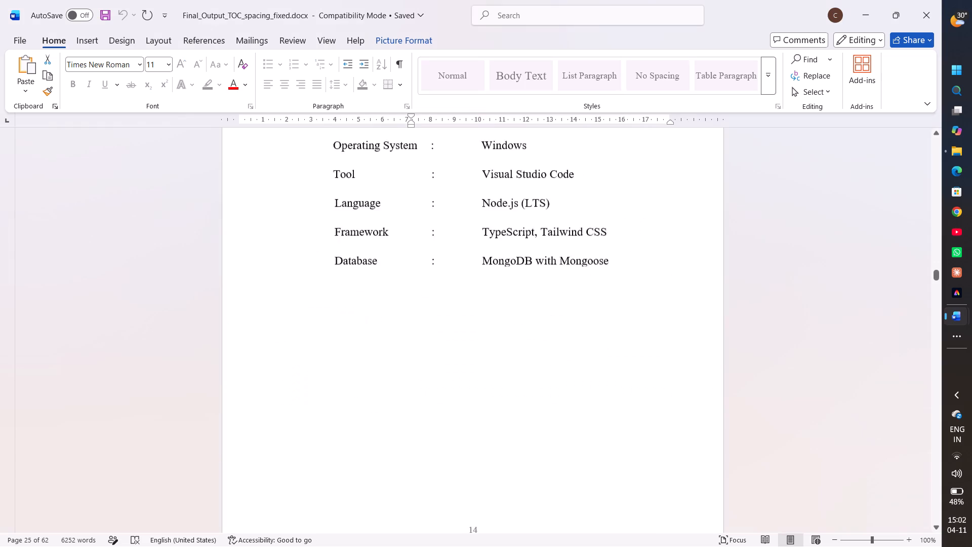
pyautogui.scroll(-16, 734, 378)
pyautogui.scroll(1, 734, 378)
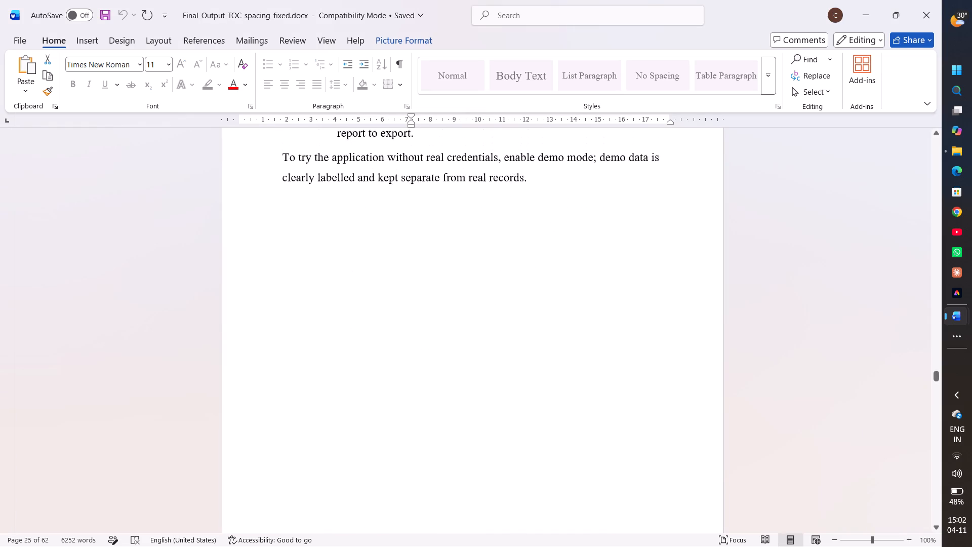
pyautogui.scroll(2, 734, 378)
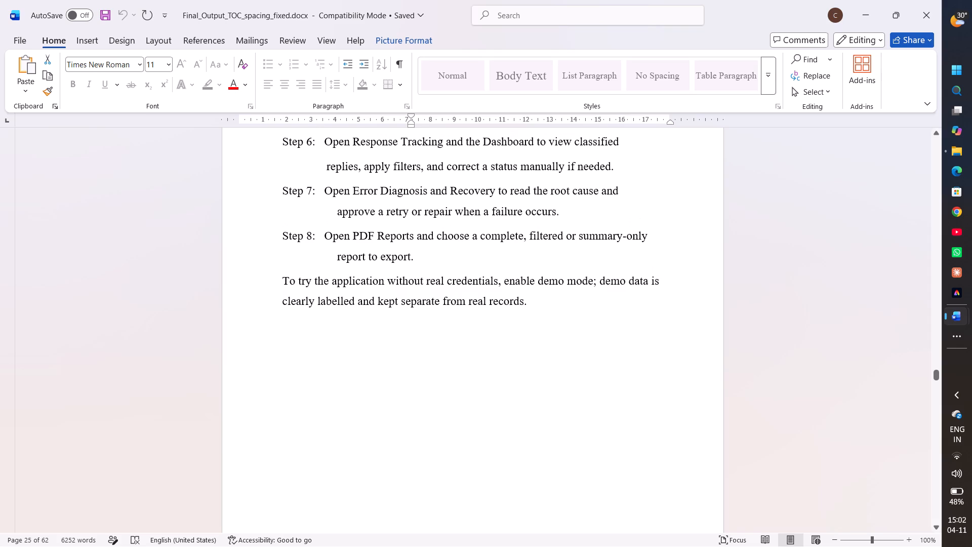
pyautogui.hotkey('alt', 'Tab')
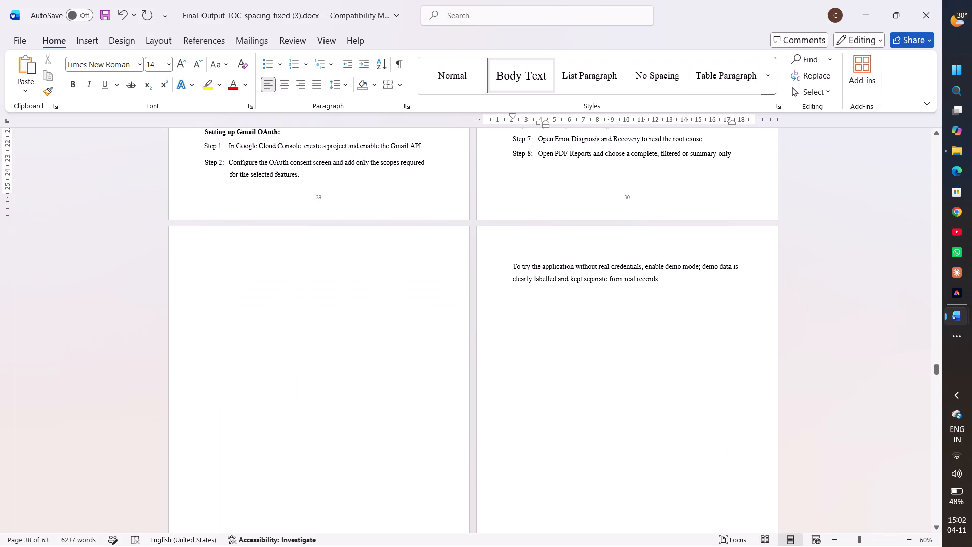
pyautogui.hotkey('alt', 'Tab')
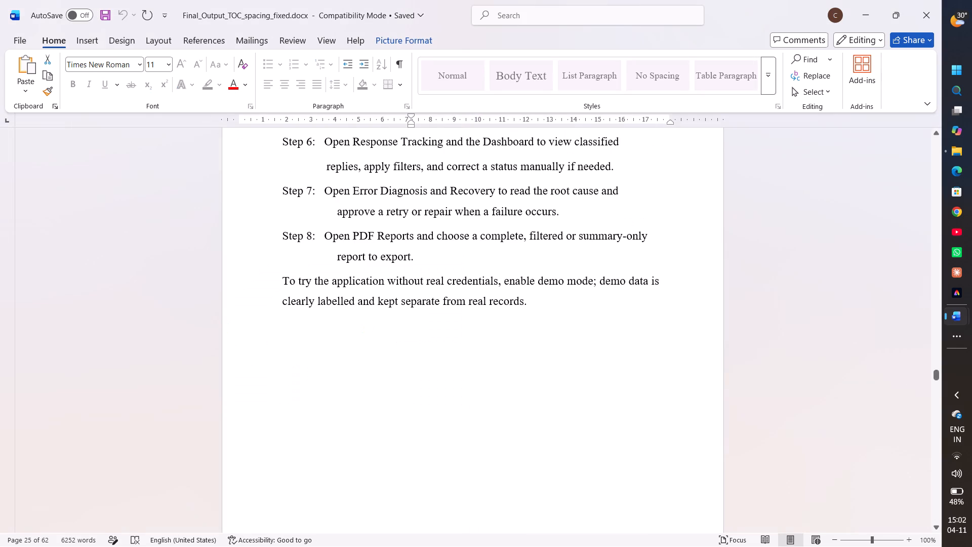
pyautogui.hotkey('alt', 'Tab')
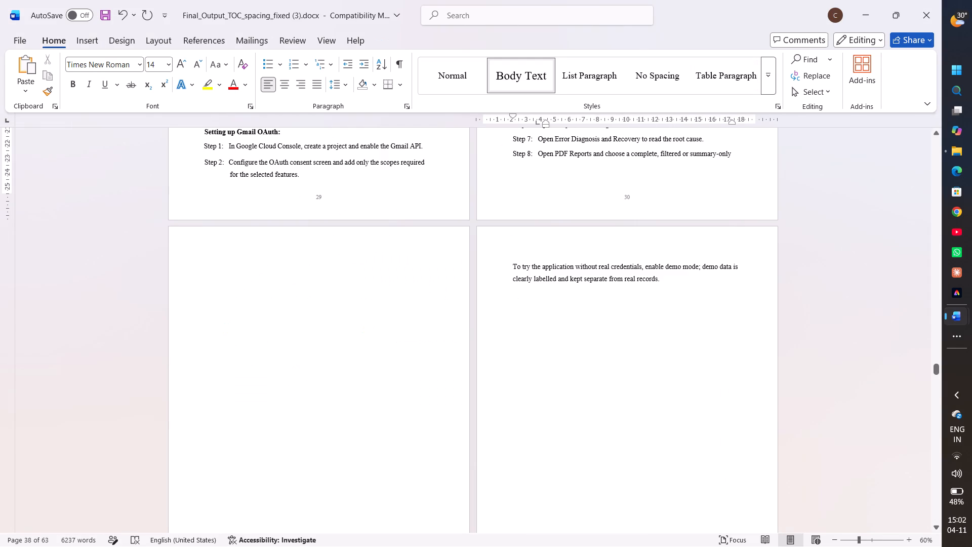
pyautogui.press('e')
pyautogui.press('BackSpace')
pyautogui.write('re')
pyautogui.write('port and')
pyautogui.press('space')
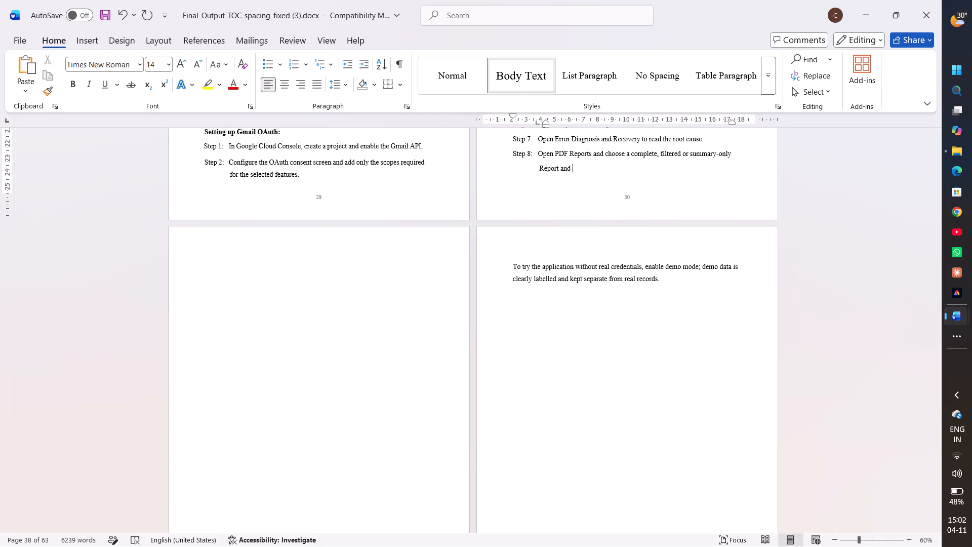
pyautogui.write('export')
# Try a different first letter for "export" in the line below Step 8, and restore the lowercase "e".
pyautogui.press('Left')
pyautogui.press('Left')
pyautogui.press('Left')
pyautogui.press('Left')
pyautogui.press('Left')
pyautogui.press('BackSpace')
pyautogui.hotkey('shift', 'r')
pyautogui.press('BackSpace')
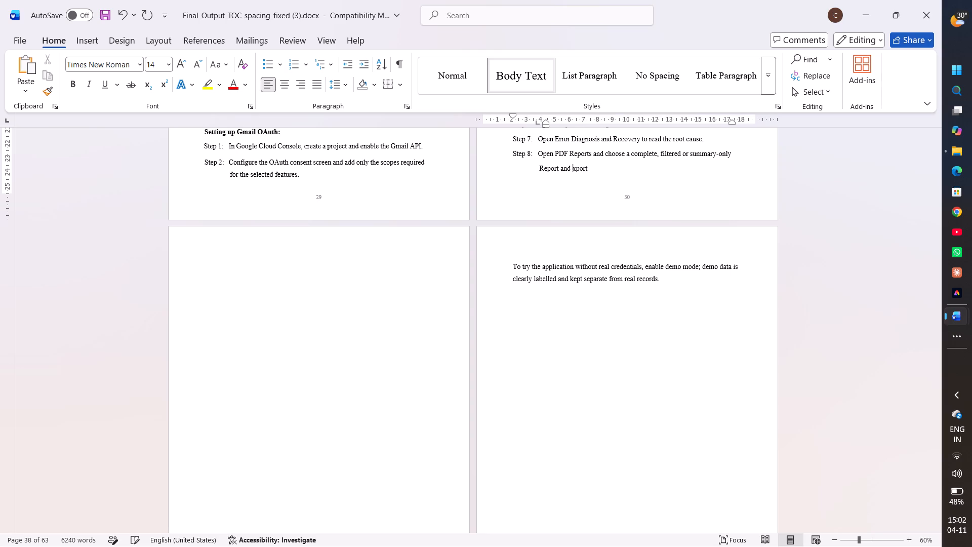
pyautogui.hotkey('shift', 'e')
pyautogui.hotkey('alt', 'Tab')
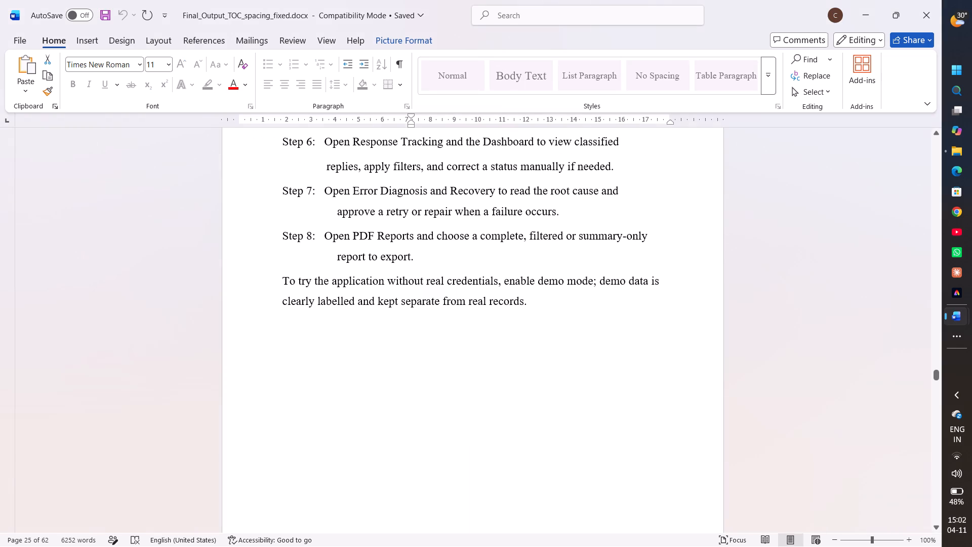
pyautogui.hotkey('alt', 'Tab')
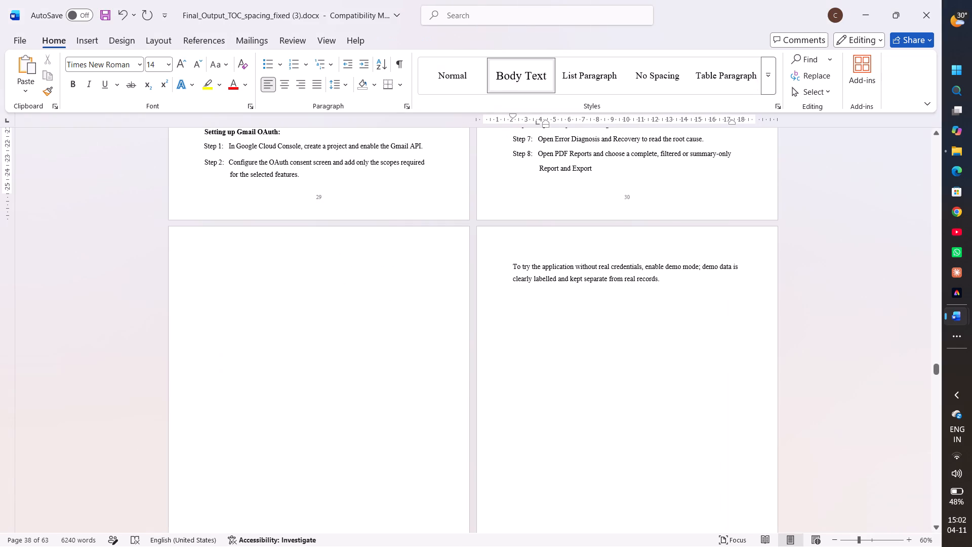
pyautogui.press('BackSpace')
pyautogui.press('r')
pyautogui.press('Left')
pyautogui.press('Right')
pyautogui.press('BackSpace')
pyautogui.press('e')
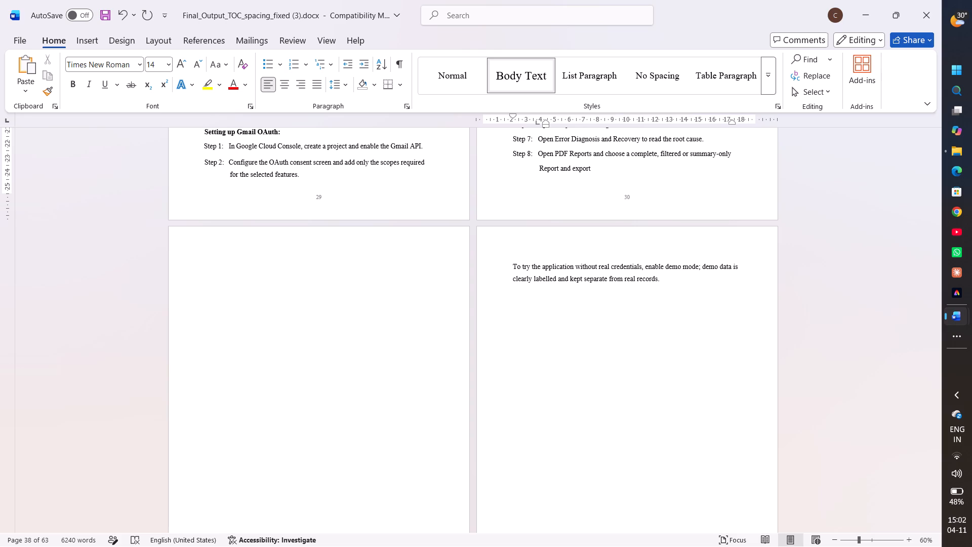
# Change the initial "R" of "Report" in the line below Step 8 to lowercase.
pyautogui.press('Left')
pyautogui.press('Left')
pyautogui.press('Left')
pyautogui.press('Left')
pyautogui.press('Left')
pyautogui.press('Left')
pyautogui.press('Left')
pyautogui.press('Left')
pyautogui.press('Left')
pyautogui.press('Left')
pyautogui.press('Left')
pyautogui.press('BackSpace')
pyautogui.press('r')
# End the "report and export" line below Step 8 with a full stop.
pyautogui.press('Down')
pyautogui.press('Up')
pyautogui.press('Right')
pyautogui.press('Right')
pyautogui.press('Right')
pyautogui.press('Right')
pyautogui.press('Right')
pyautogui.press('Right')
pyautogui.press('Right')
pyautogui.press('Right')
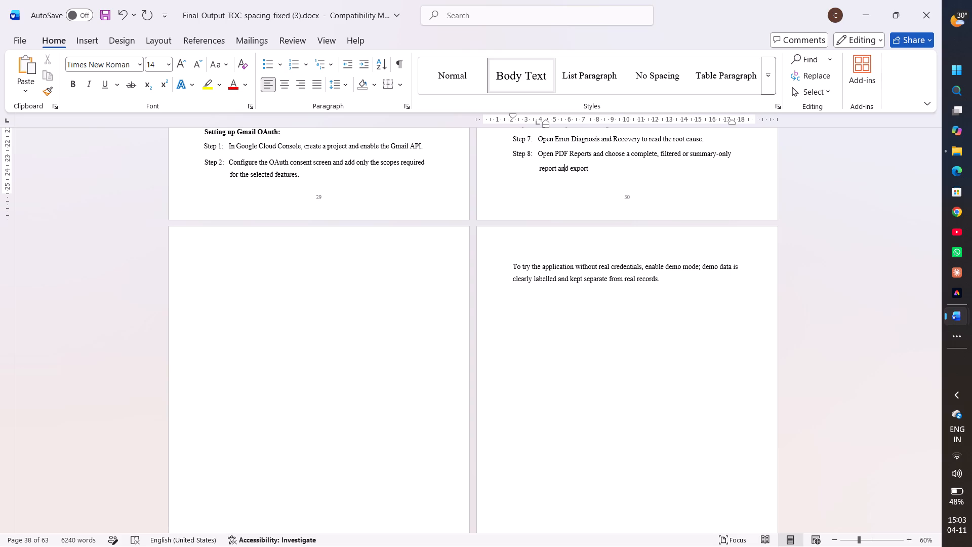
pyautogui.press('Right')
pyautogui.press('Right')
pyautogui.press('Right')
pyautogui.press('Right')
pyautogui.press('Right')
pyautogui.press('Right')
pyautogui.press('Right')
pyautogui.press('Right')
pyautogui.press('.')
# Delete the two-line demo mode paragraph beginning "To try the application without real credentials" on page 32.
pyautogui.moveTo(507, 263); pyautogui.dragTo(685, 277)
pyautogui.press('BackSpace')
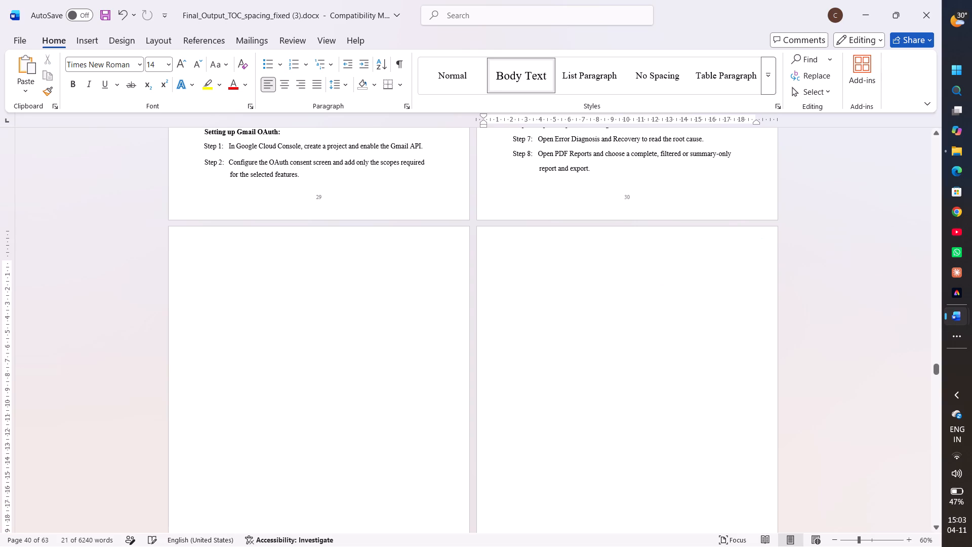
# Remove the blank pages between the user manual and Chapter 9 so that the Conclusion chapter starts on page 31.
pyautogui.scroll(-4, 354, 383)
pyautogui.click(346, 340)
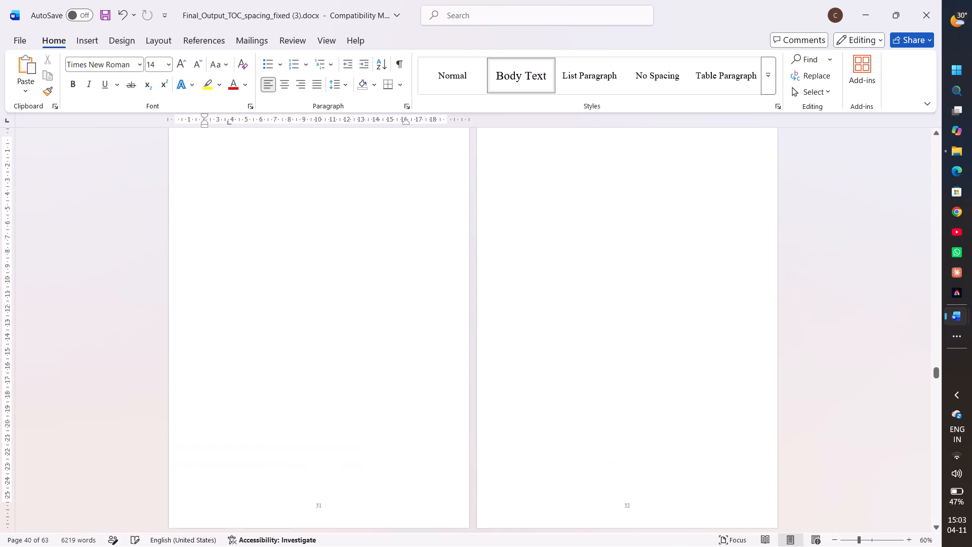
pyautogui.press('Delete')
pyautogui.click(346, 340)
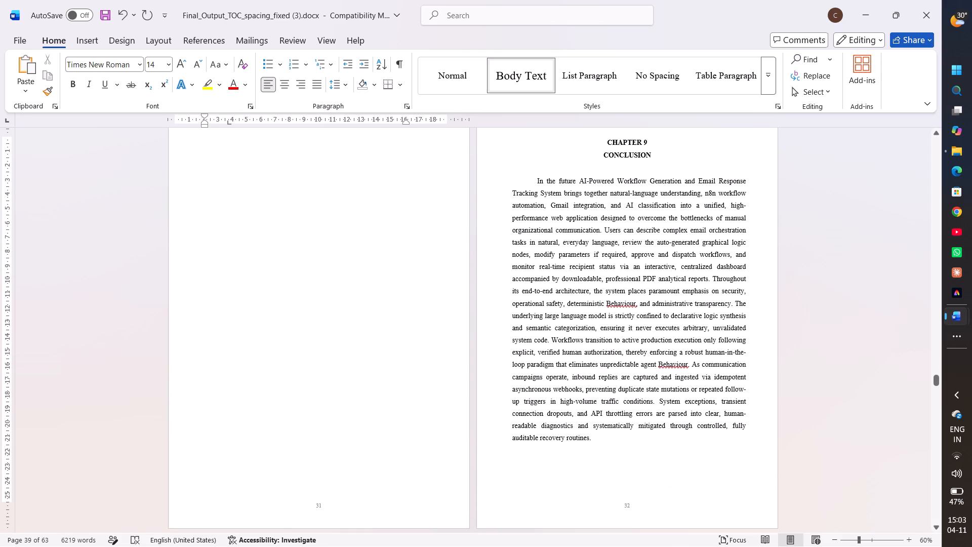
pyautogui.press('Delete')
pyautogui.scroll(1, 386, 309)
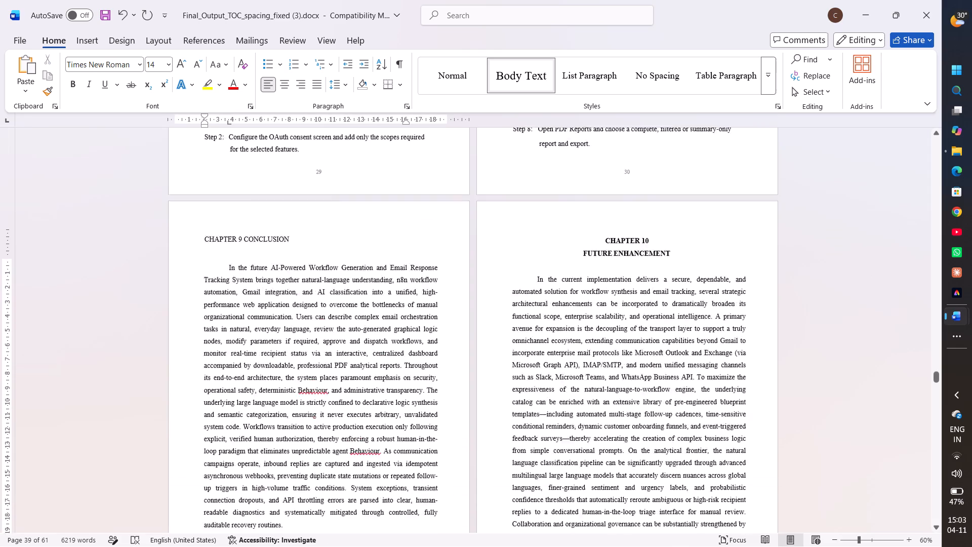
# Indent the "CHAPTER 9 CONCLUSION" heading on page 31 with leading spaces toward the middle of the line.
pyautogui.scroll(1, 386, 309)
pyautogui.press('space')
pyautogui.press('space')
pyautogui.press('space')
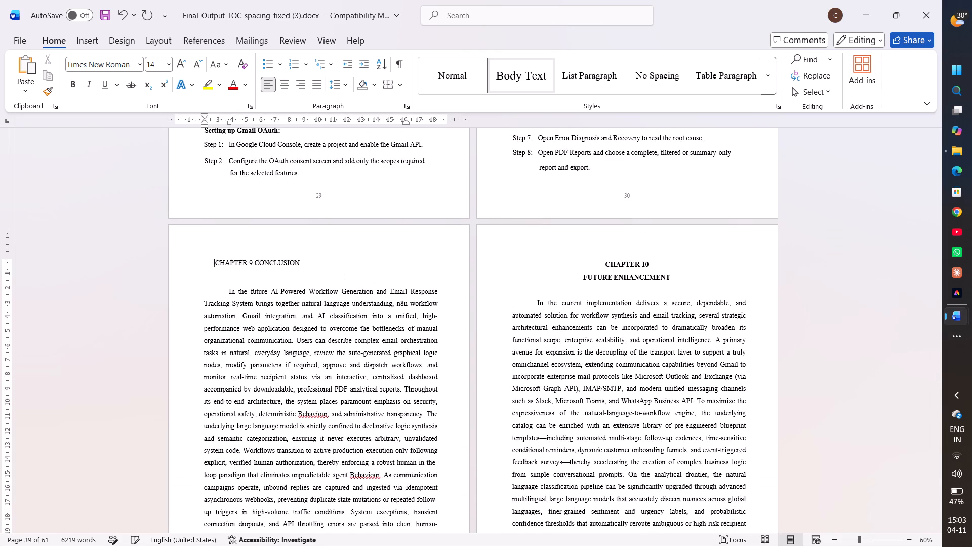
pyautogui.press('space')
pyautogui.press('space')
pyautogui.press('space')
pyautogui.press('space')
pyautogui.press('space')
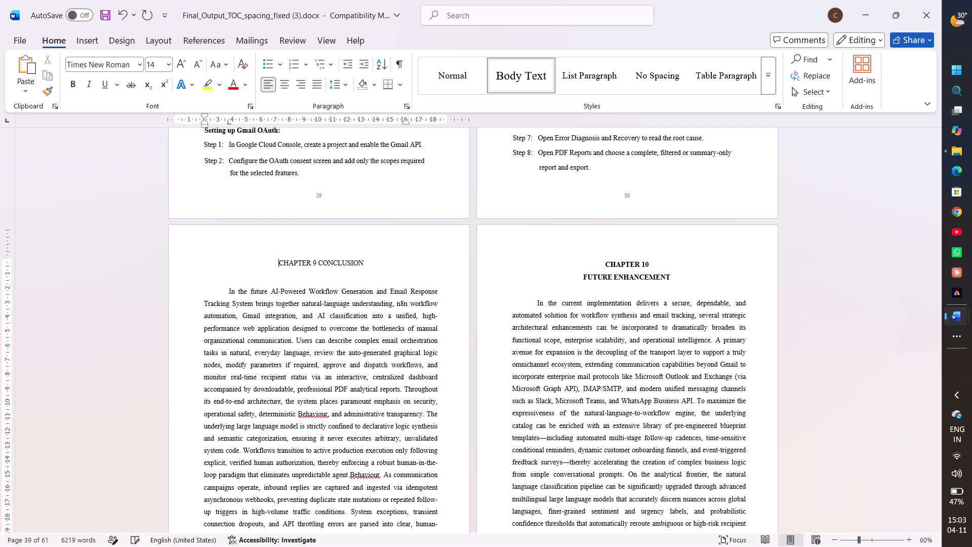
pyautogui.press('space')
pyautogui.press('space')
pyautogui.press('space')
pyautogui.press('space')
pyautogui.press('space')
pyautogui.press('space')
pyautogui.press('space')
# Break the heading after "CHAPTER 9" with a line break and pad "CONCLUSION" with leading spaces until it sits centred beneath it.
pyautogui.click(331, 260)
pyautogui.hotkey('shift', 'Return')
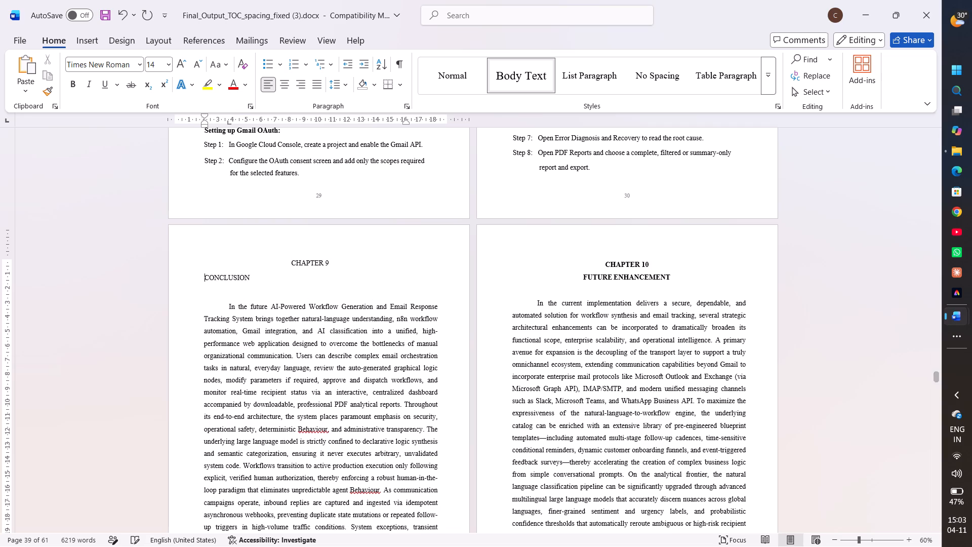
pyautogui.press('space')
pyautogui.press('space')
pyautogui.press('space')
pyautogui.press('space')
pyautogui.press('space')
pyautogui.press('space')
pyautogui.press('space')
pyautogui.press('space')
pyautogui.press('space')
pyautogui.press('space')
pyautogui.press('space')
pyautogui.press('space')
pyautogui.press('space')
pyautogui.press('space')
pyautogui.press('space')
pyautogui.press('space')
pyautogui.press('space')
pyautogui.press('space')
pyautogui.press('space')
pyautogui.press('space')
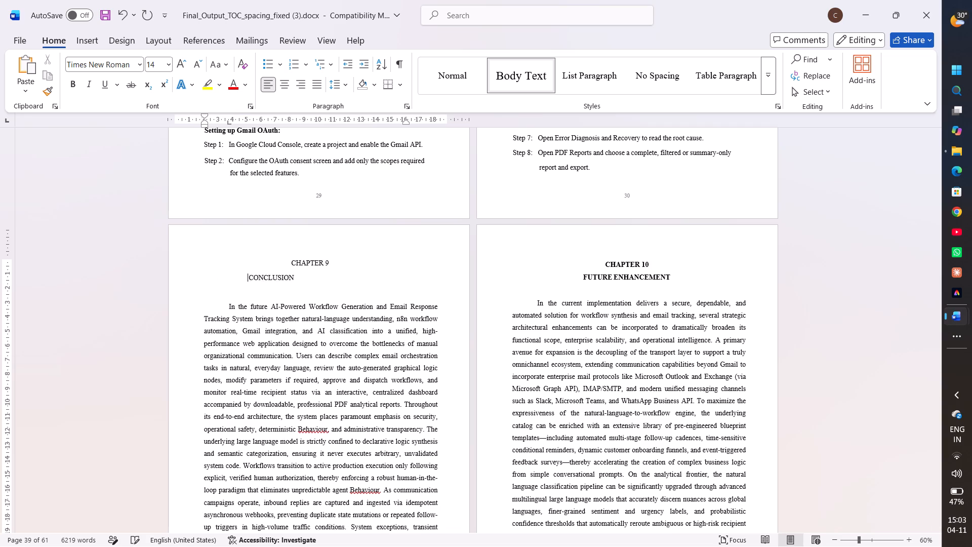
pyautogui.press('space')
pyautogui.press('space')
pyautogui.press('space')
pyautogui.press('space')
# Make the two heading lines "CHAPTER 9" and "CONCLUSION" bold.
pyautogui.moveTo(291, 262); pyautogui.dragTo(342, 286)
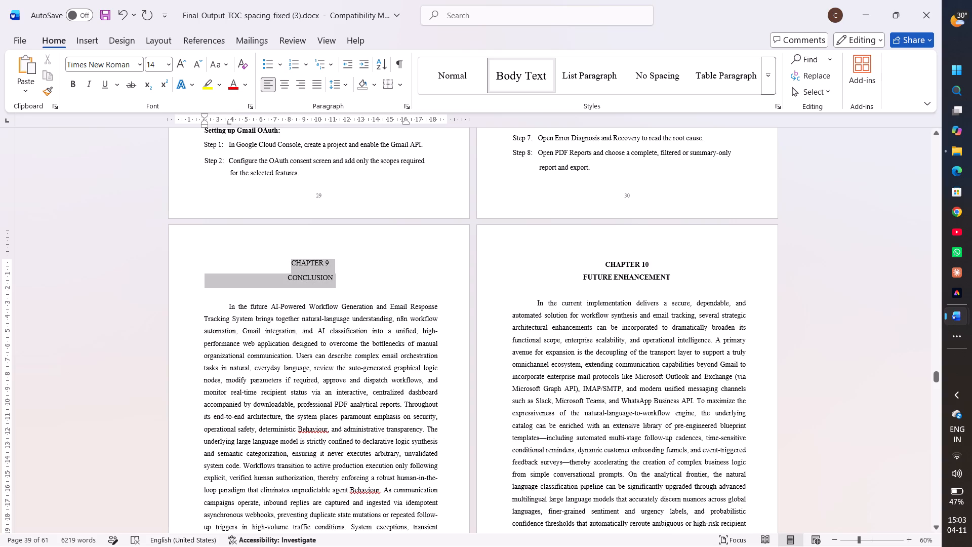
pyautogui.moveTo(342, 286); pyautogui.dragTo(341, 281)
pyautogui.hotkey('ctrl', 'b')
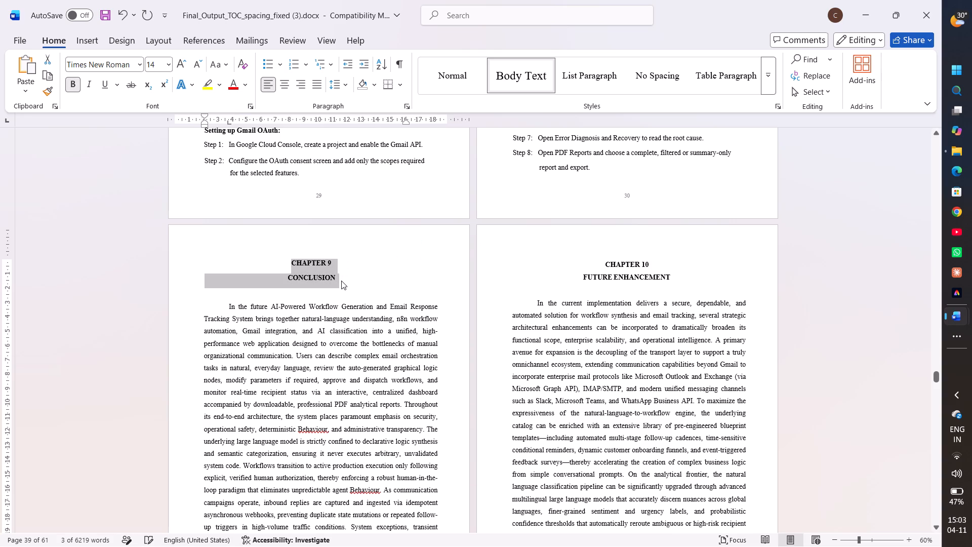
# Compare the Chapter 9 and Chapter 10 headings and review the layout of the neighbouring user-manual pages.
pyautogui.click(183, 286)
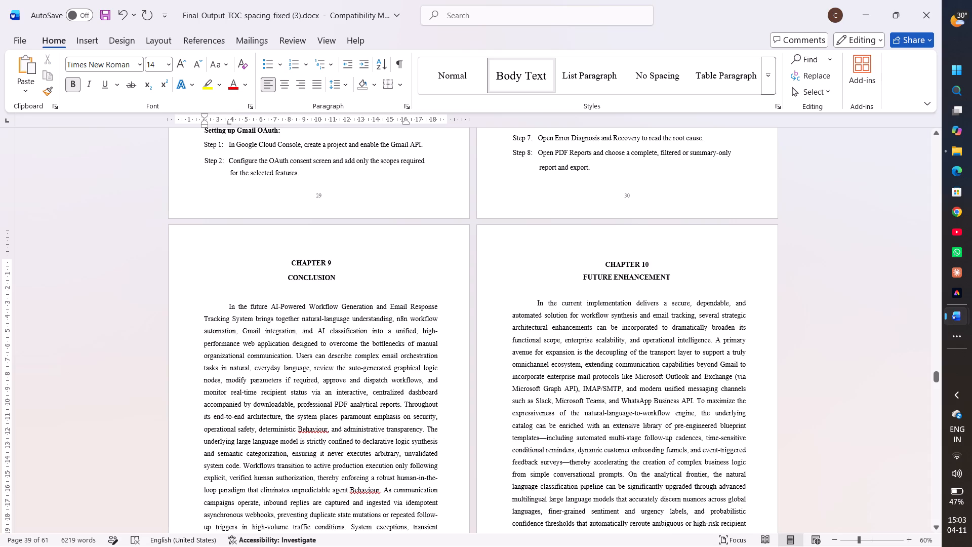
pyautogui.click(333, 283)
pyautogui.click(610, 265)
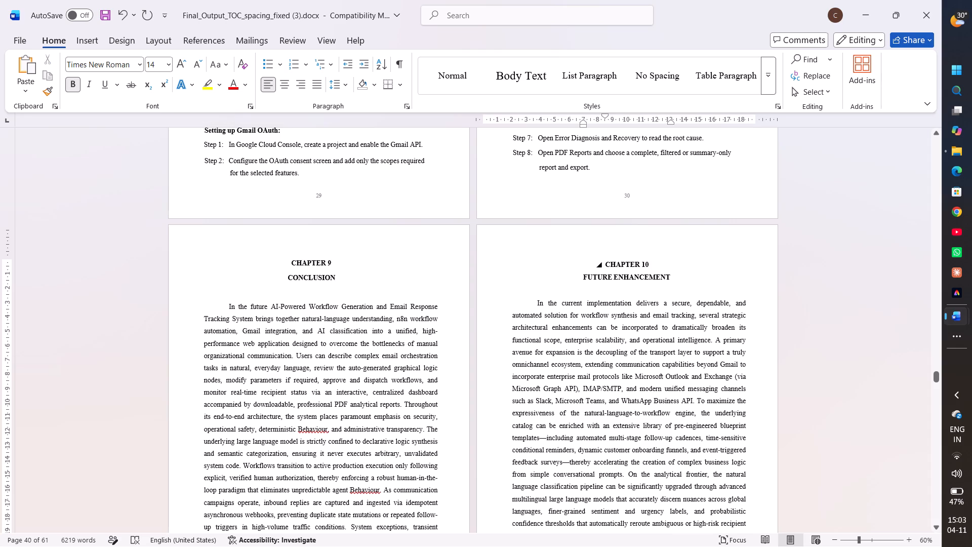
pyautogui.click(611, 280)
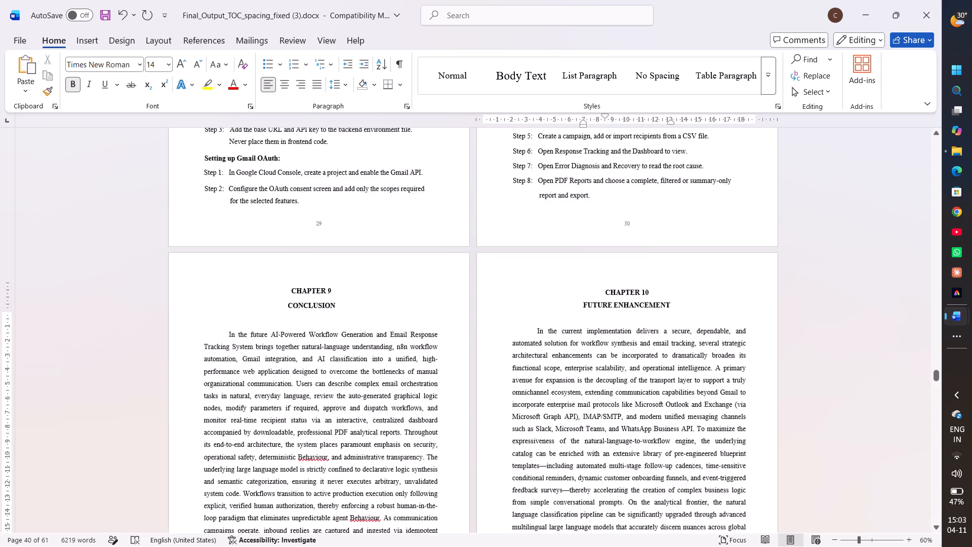
pyautogui.scroll(1, 611, 280)
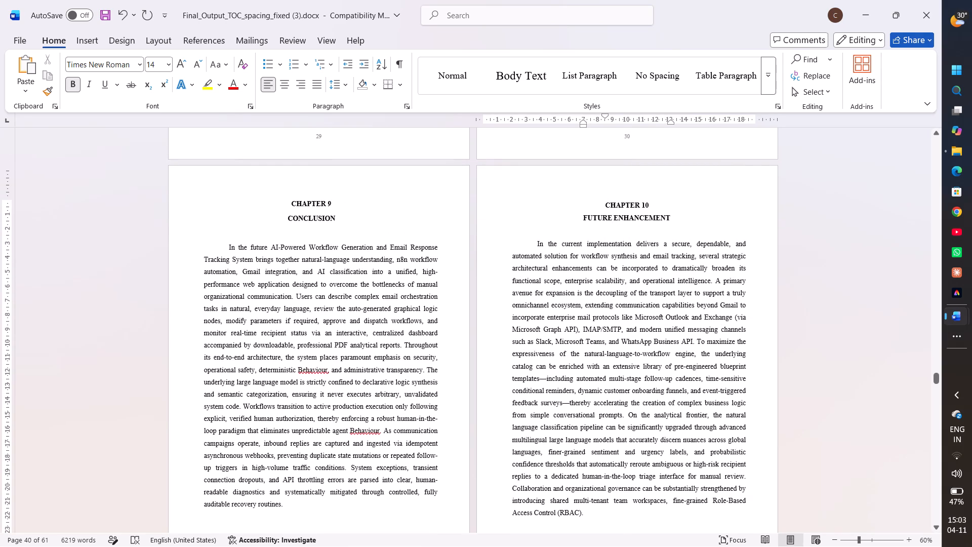
pyautogui.scroll(2, 611, 280)
pyautogui.click(611, 280)
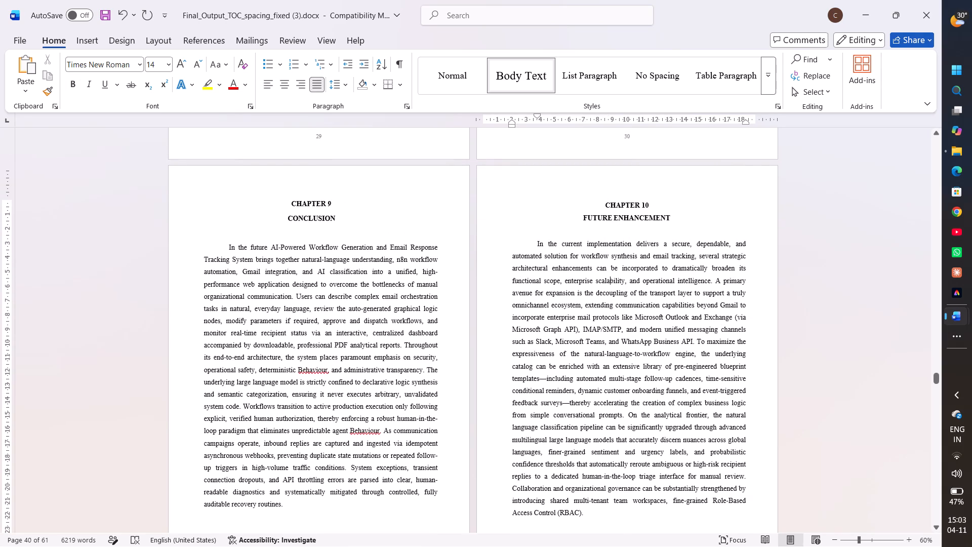
pyautogui.click(351, 321)
pyautogui.scroll(2, 351, 321)
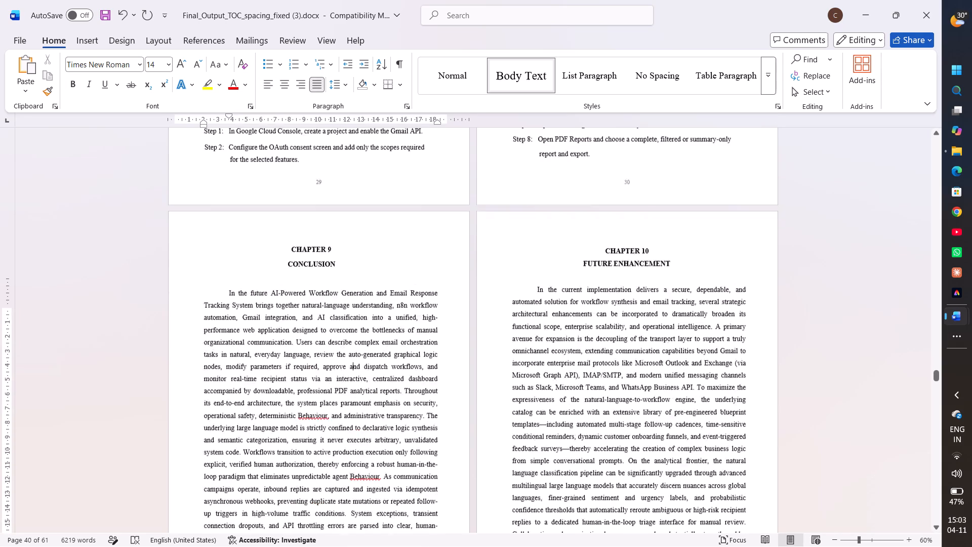
pyautogui.scroll(2, 351, 321)
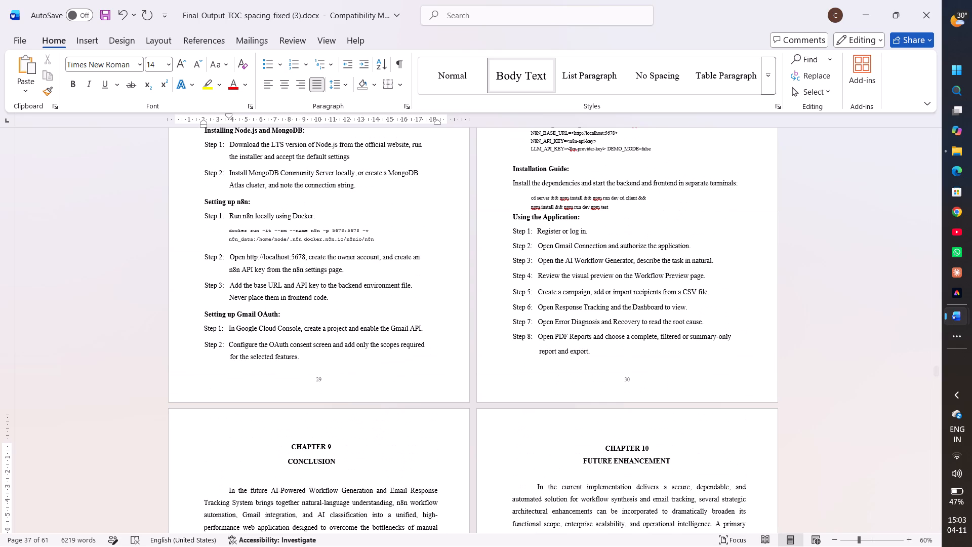
pyautogui.scroll(-3, 351, 321)
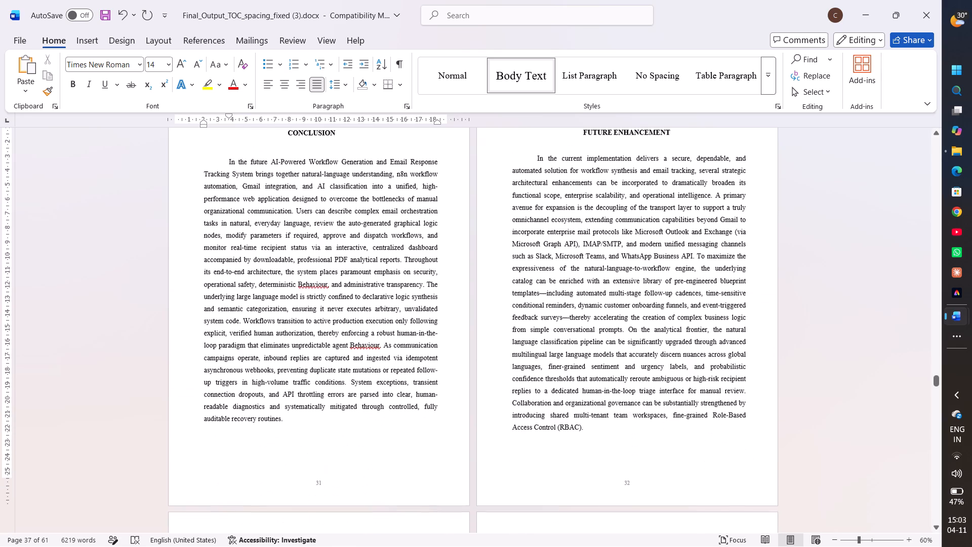
pyautogui.scroll(3, 351, 321)
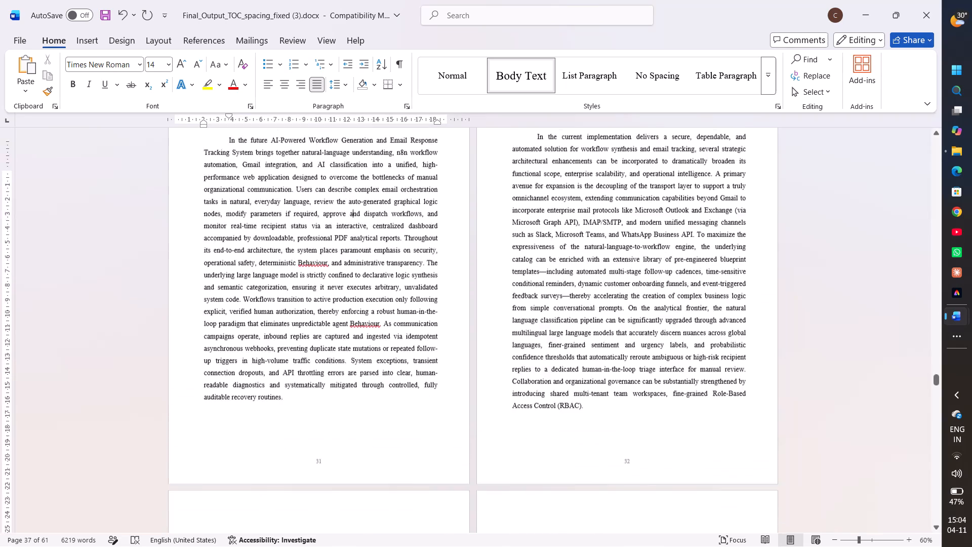
pyautogui.scroll(3, 351, 321)
pyautogui.scroll(-1, 351, 321)
pyautogui.scroll(1, 351, 321)
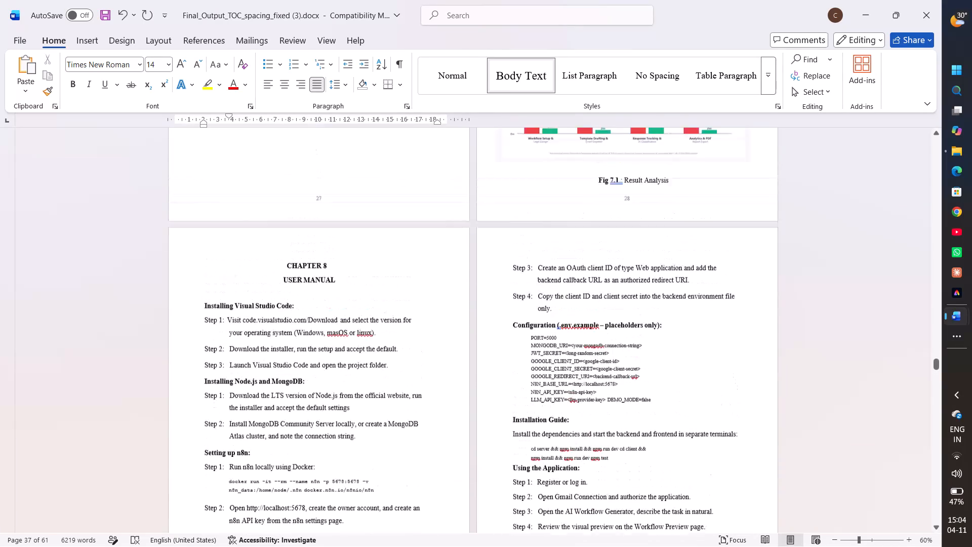
pyautogui.scroll(1, 351, 321)
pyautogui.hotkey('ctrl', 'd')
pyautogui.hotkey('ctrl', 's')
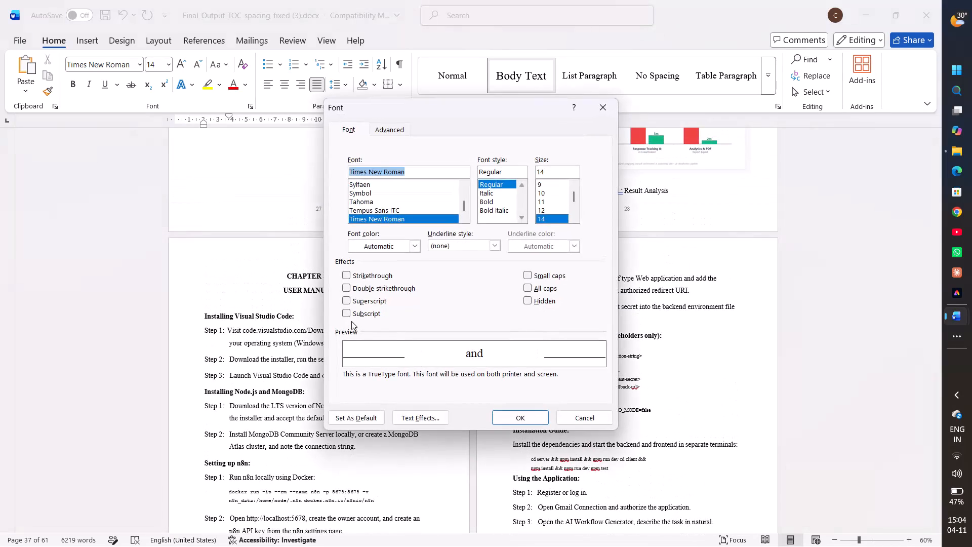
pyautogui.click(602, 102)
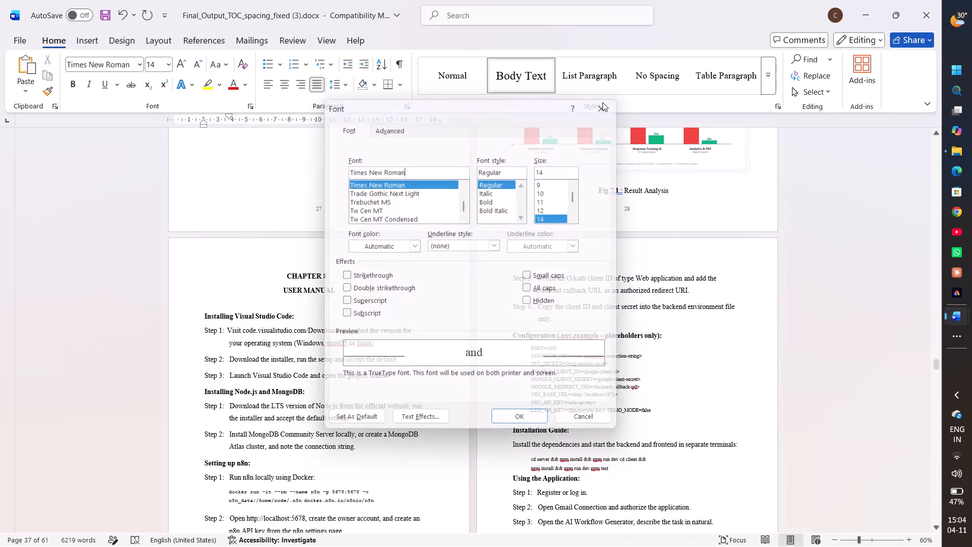
# Save the report Final_Output_TOC_spacing_fixed (3).docx and close its window.
pyautogui.hotkey('ctrl', 's')
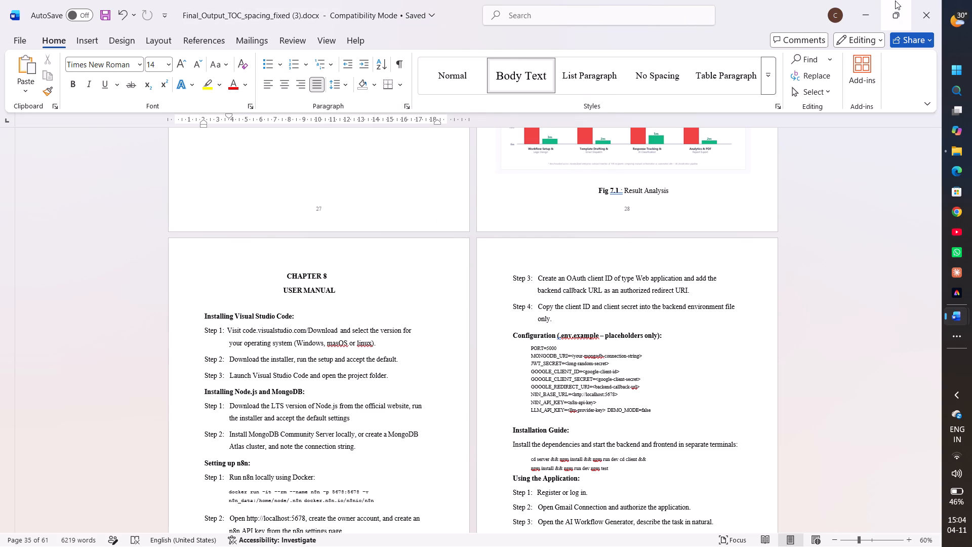
pyautogui.click(934, 15)
# Switch to File Explorer's Home view and select the recent file Final_Output_TOC_spacing_fixed (3).docx.
pyautogui.click(956, 153)
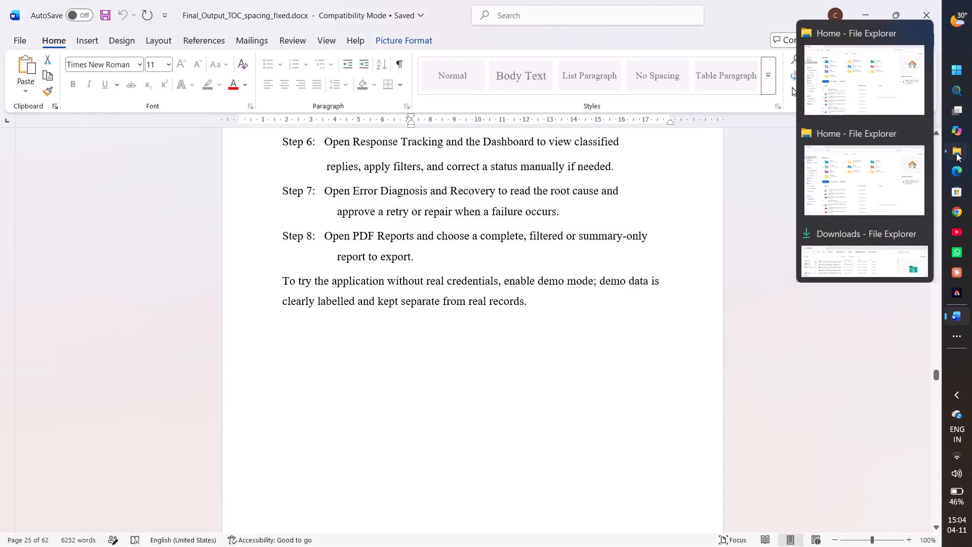
pyautogui.click(891, 181)
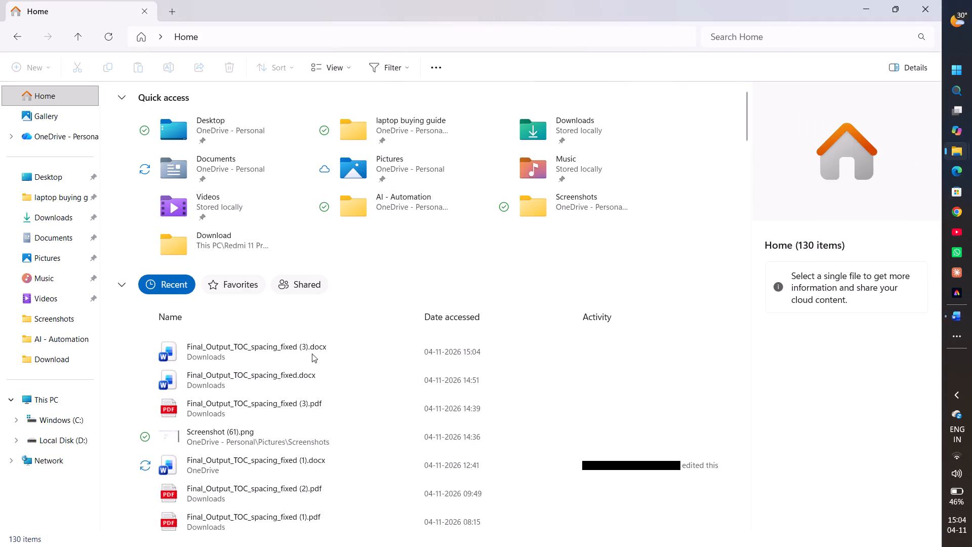
pyautogui.click(312, 354)
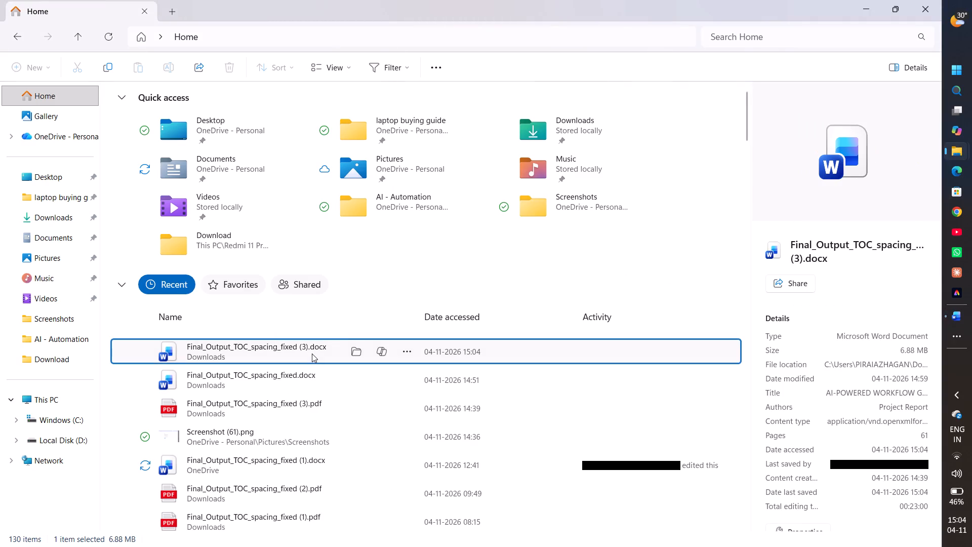